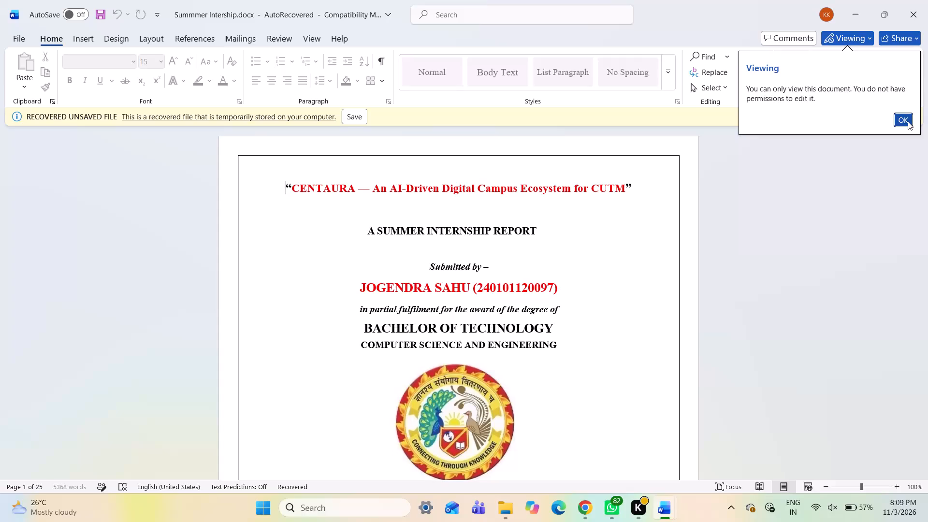
Save the recovered Summmer Intership.docx file so the document can be edited.
click(908, 121)
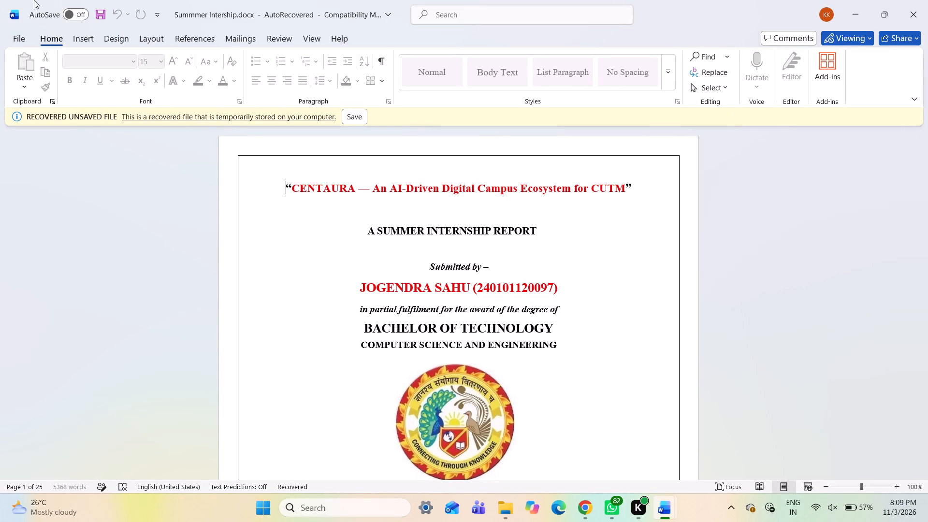
click(88, 36)
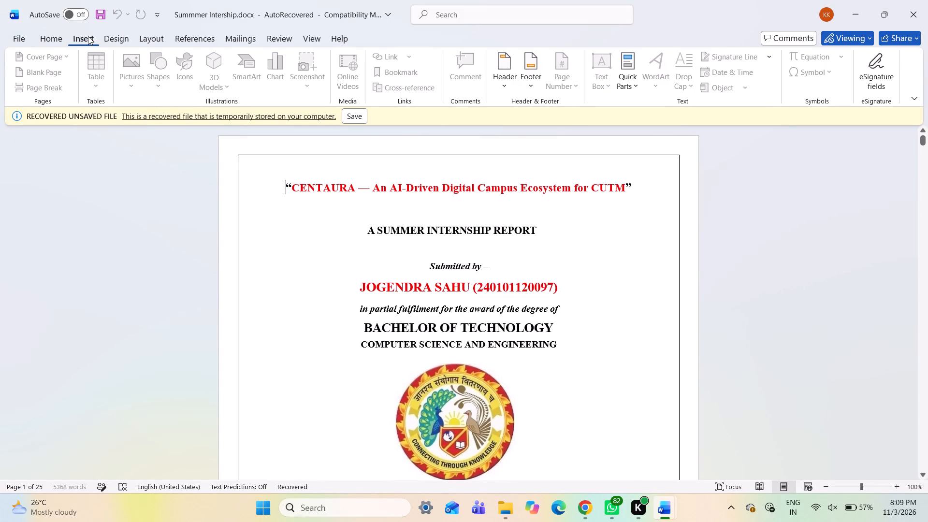
click(54, 35)
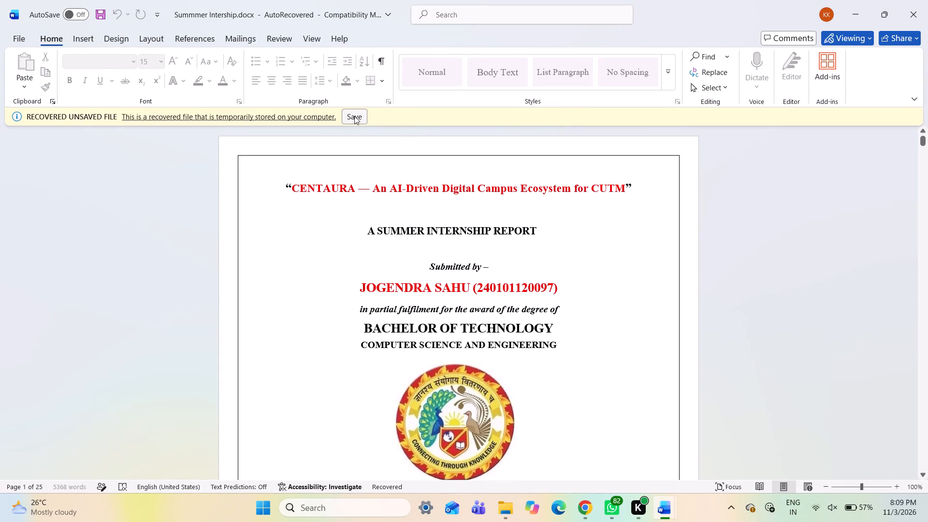
click(354, 116)
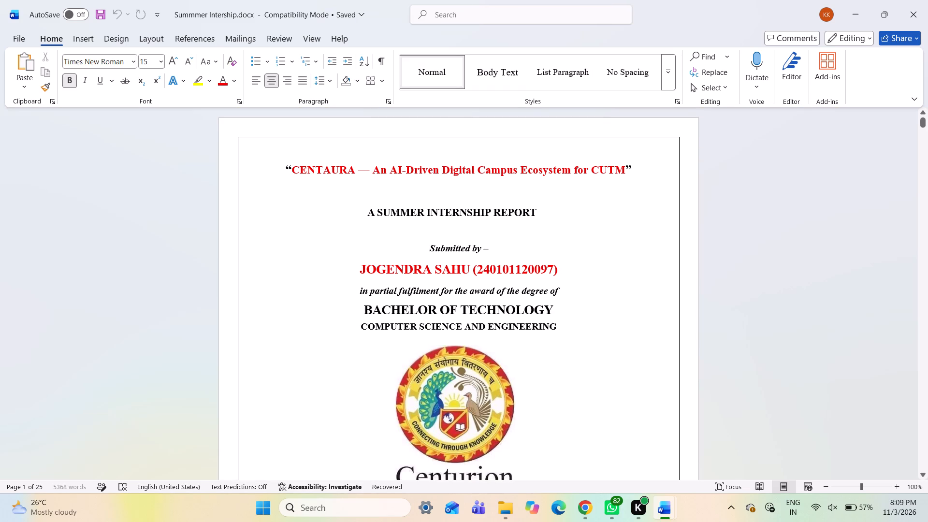
Examine the cover page and the certificate page of the summer internship report.
scroll(410, 176, down, 2)
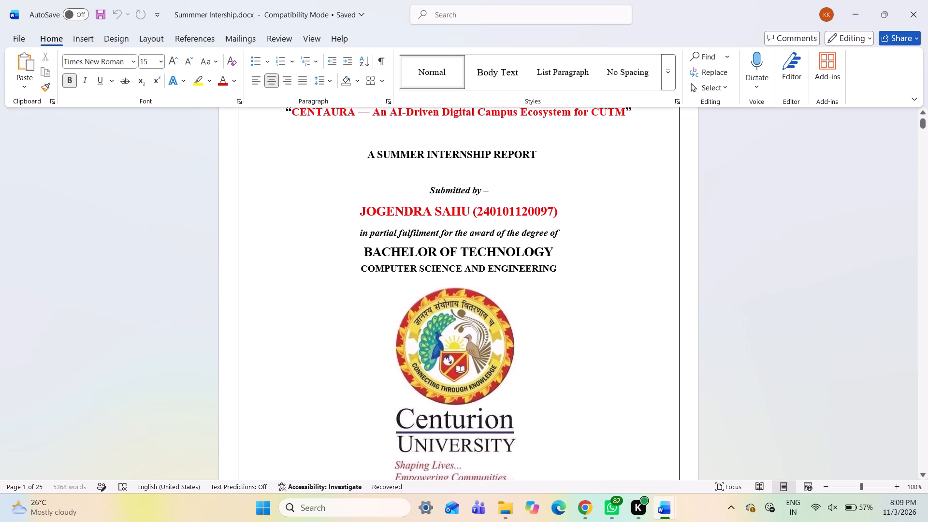
scroll(414, 194, down, 3)
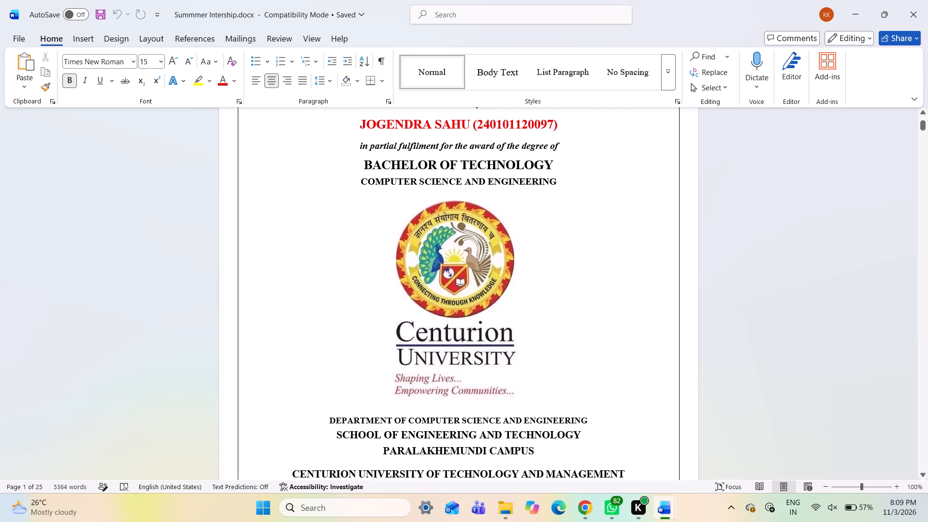
scroll(414, 194, down, 5)
scroll(445, 406, down, 1)
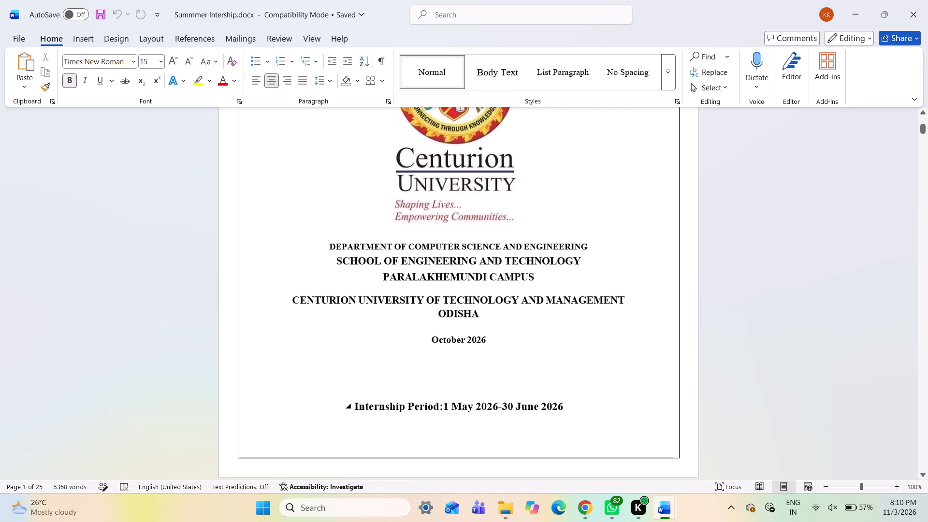
scroll(445, 406, down, 4)
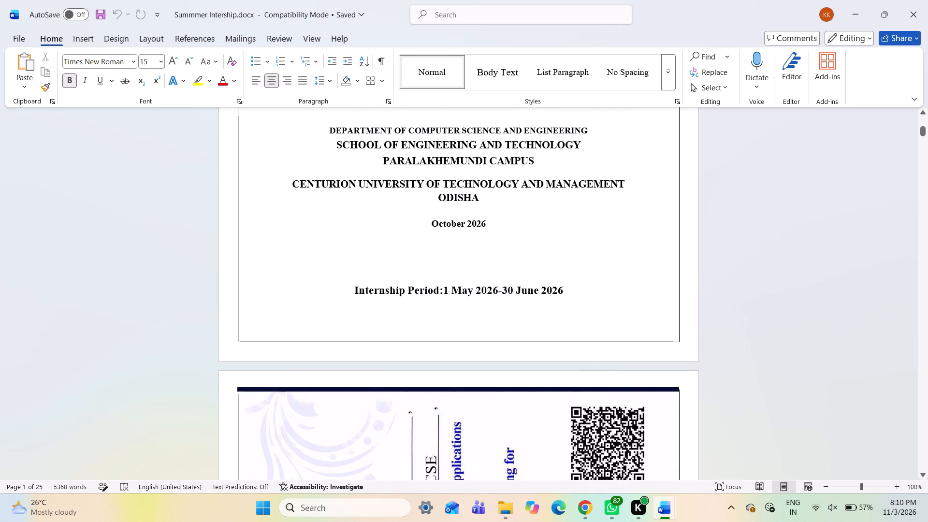
scroll(445, 406, down, 11)
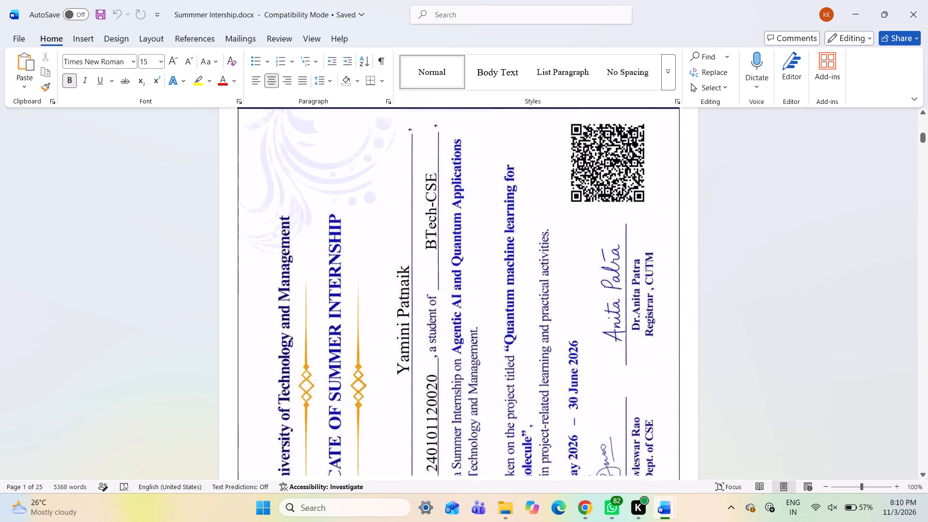
scroll(445, 406, up, 5)
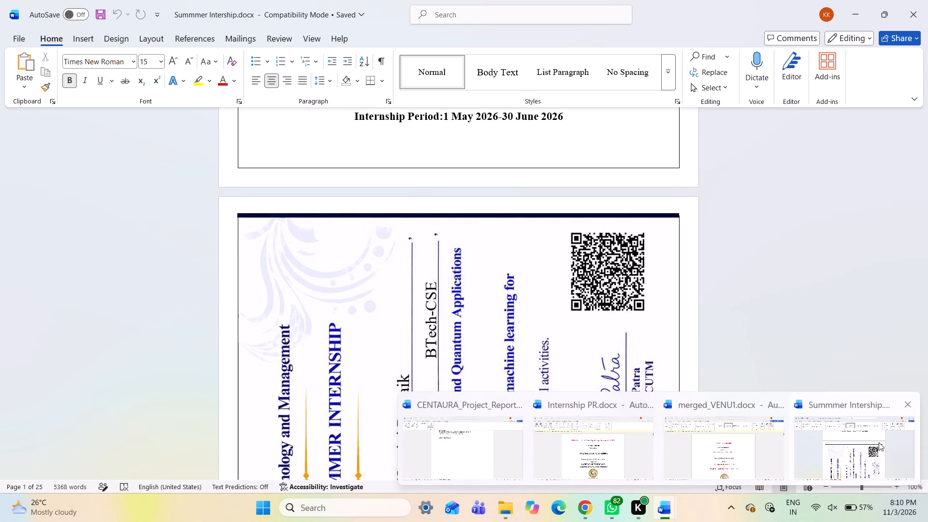
click(879, 442)
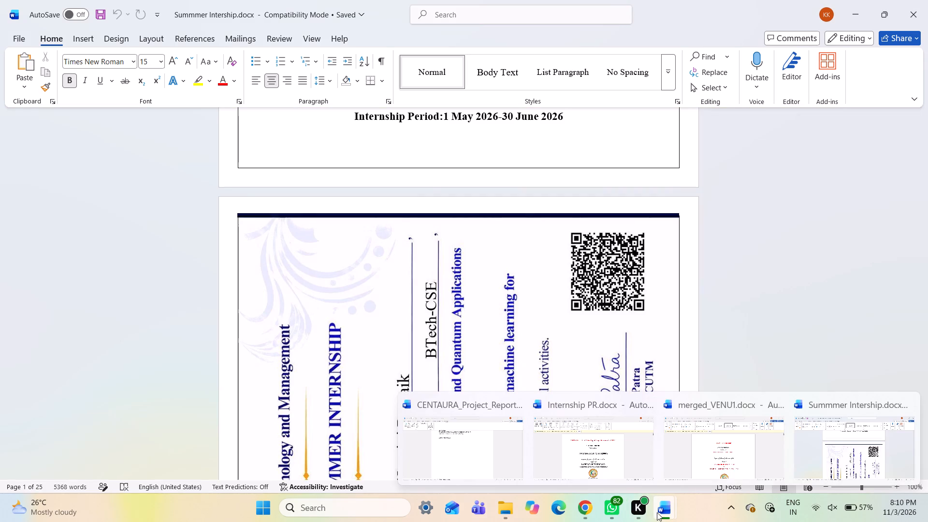
Open CENTAURA_Project_Report.docx from the Downloads folder in File Explorer.
click(510, 512)
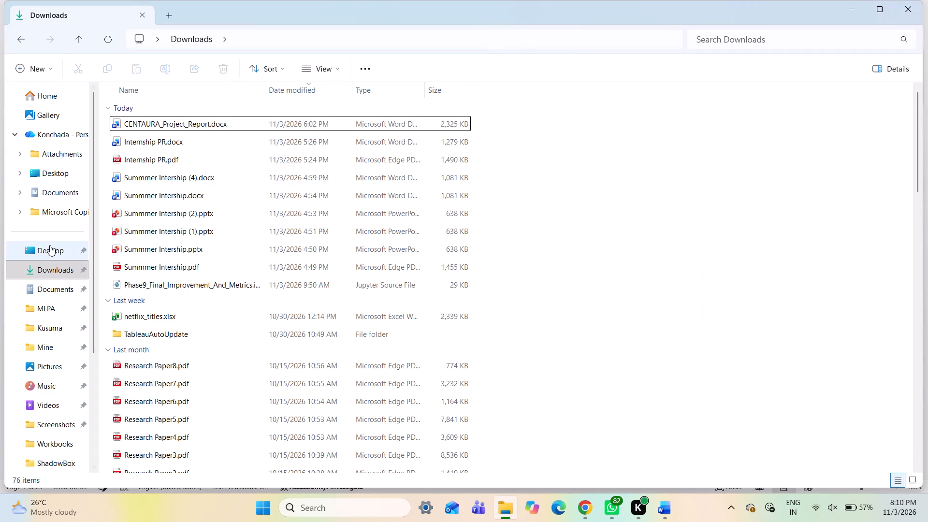
click(54, 288)
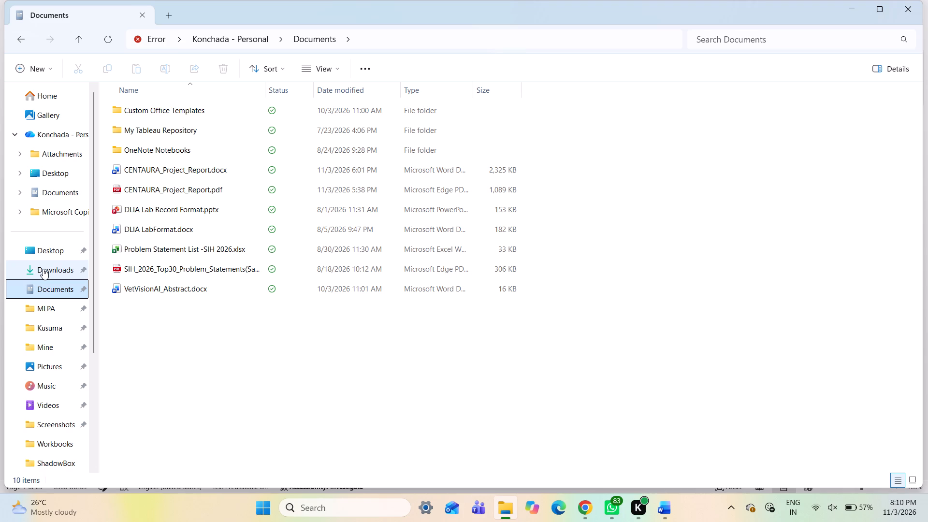
click(52, 252)
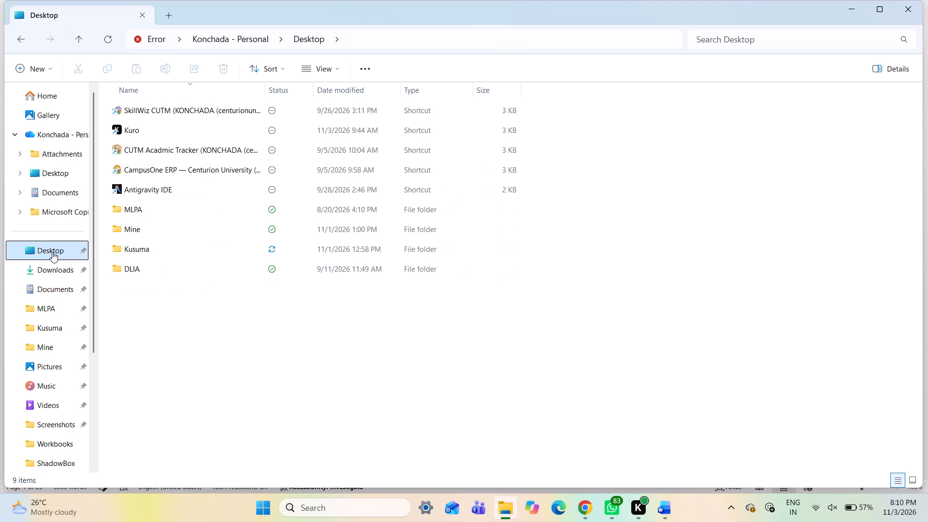
click(54, 267)
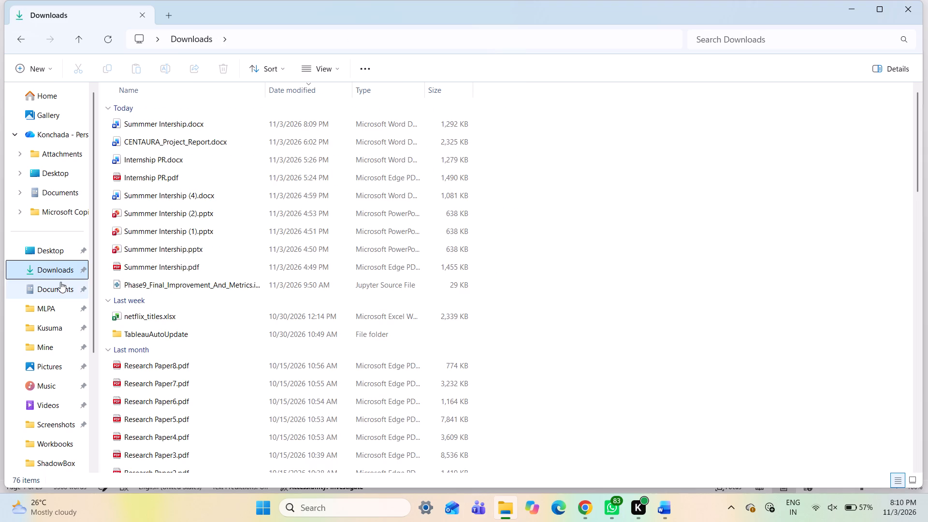
double_click(188, 141)
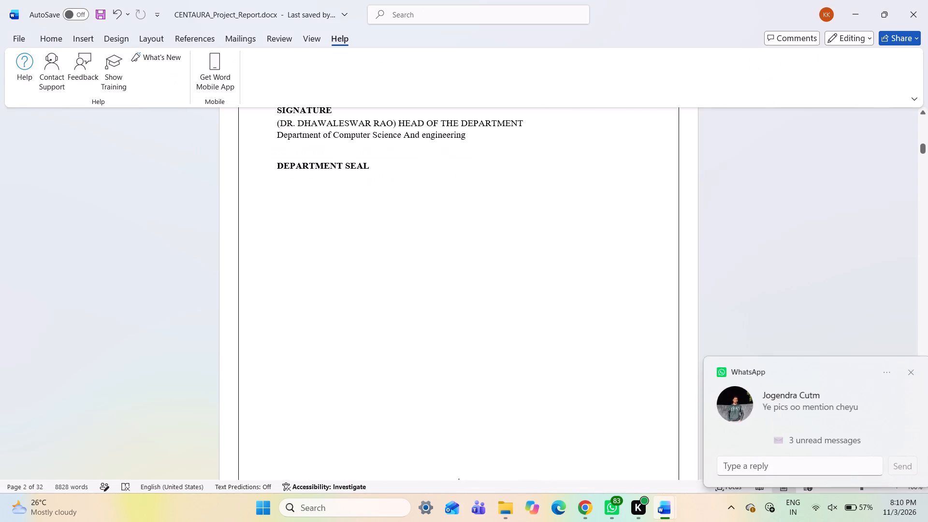
Examine the project report's bonafide certificate and summer internship certificate pages, going back to the cover page.
scroll(524, 249, up, 8)
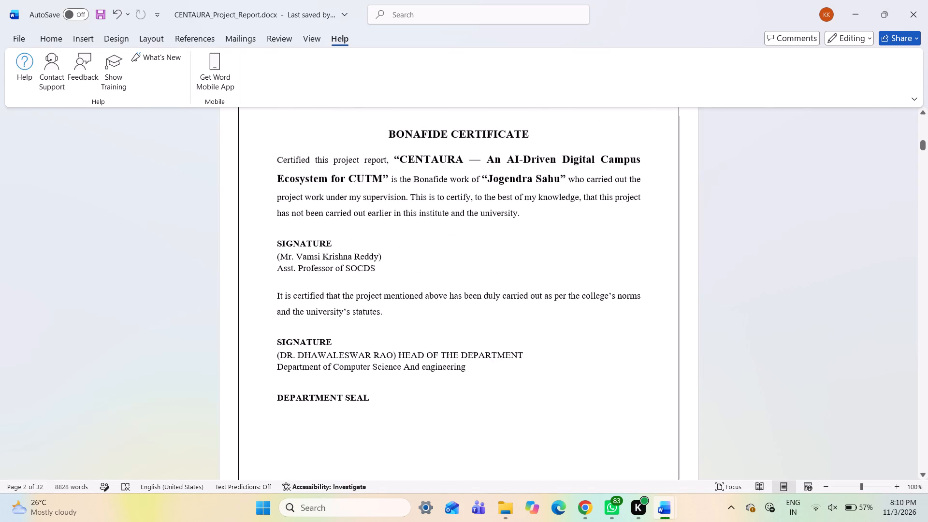
scroll(524, 249, up, 8)
scroll(524, 249, up, 20)
scroll(524, 249, up, 1)
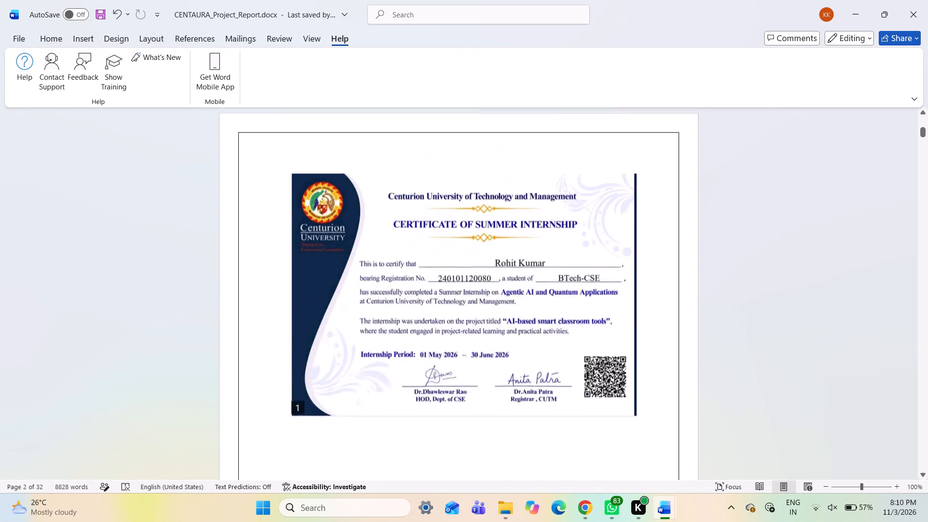
scroll(524, 249, up, 15)
scroll(524, 249, up, 7)
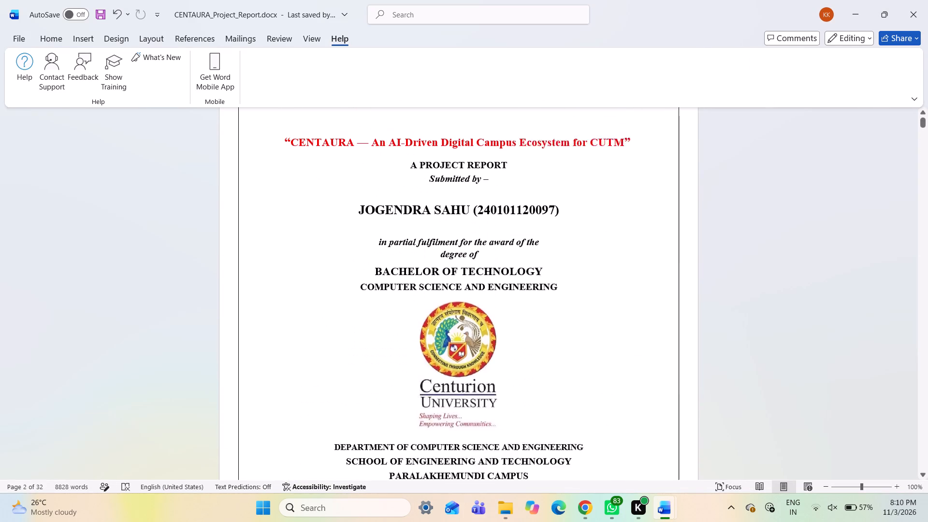
scroll(524, 249, up, 6)
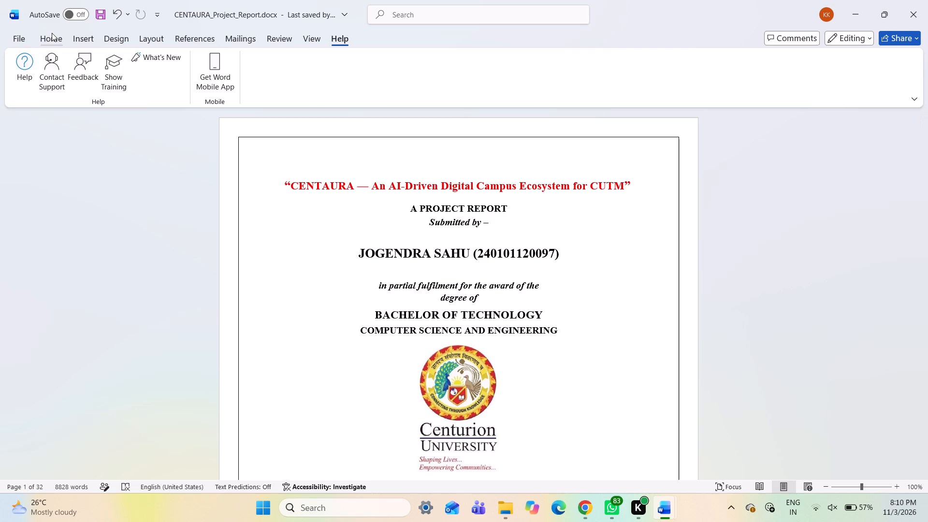
Examine the layout of the CENTAURA report's cover page, from the project title down to the university name.
click(52, 33)
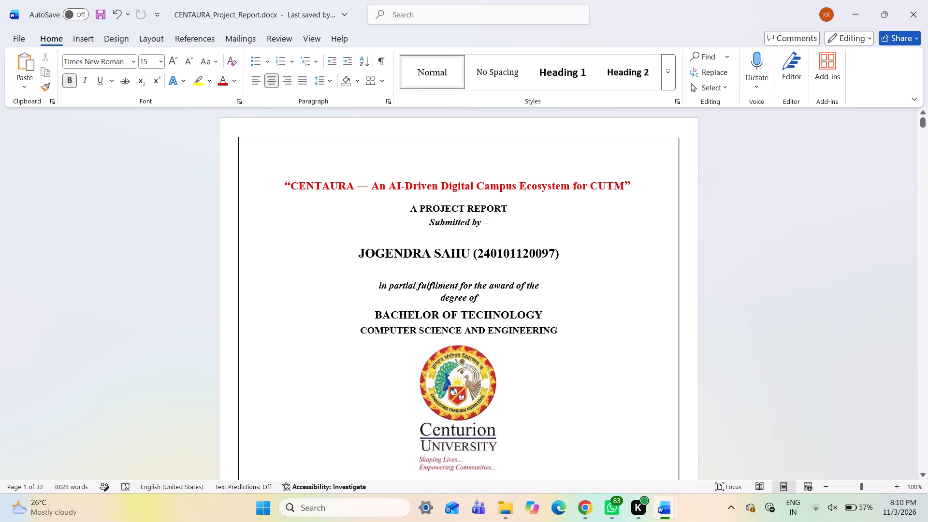
scroll(541, 280, down, 3)
scroll(541, 280, up, 2)
scroll(541, 280, down, 4)
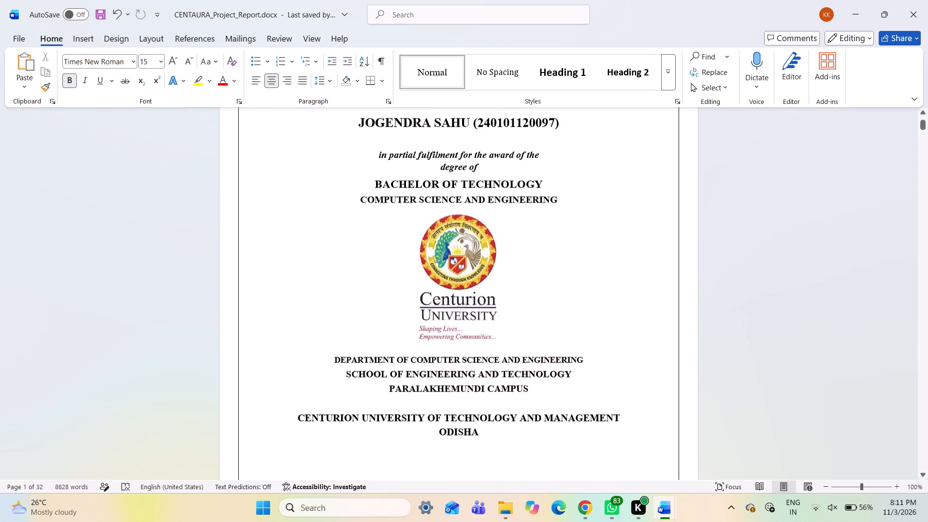
scroll(541, 280, down, 8)
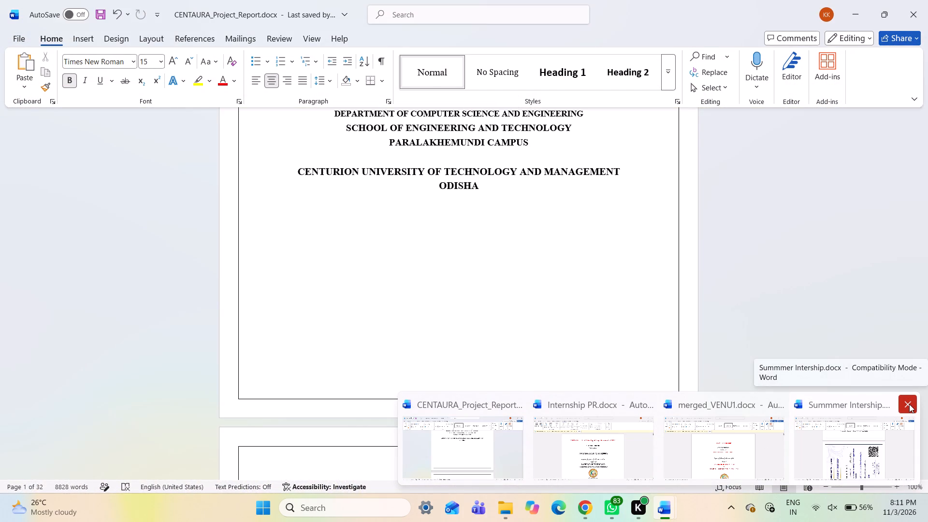
scroll(411, 300, up, 4)
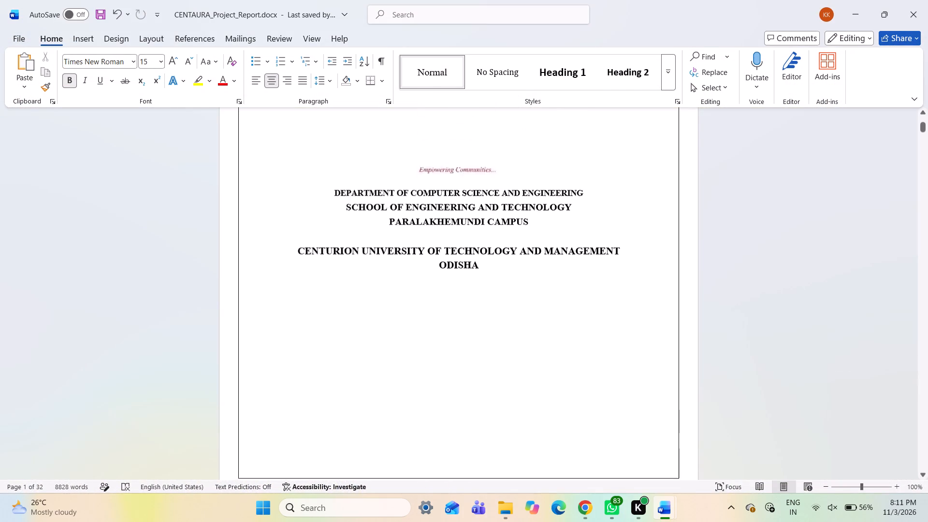
scroll(411, 300, up, 15)
scroll(411, 300, up, 7)
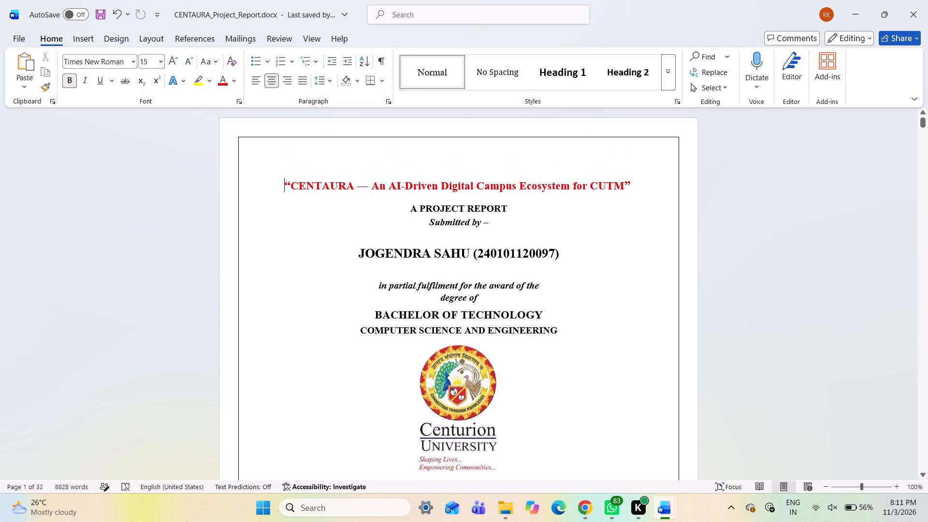
scroll(411, 300, down, 3)
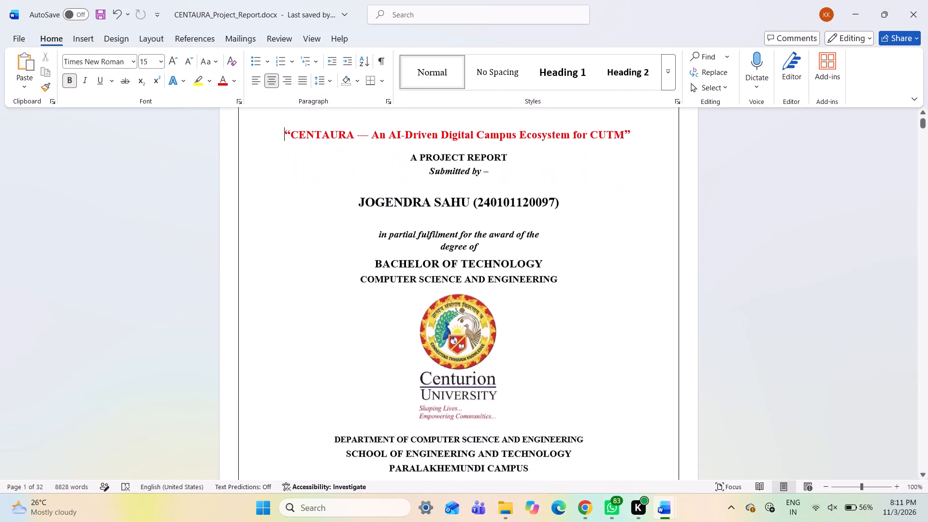
scroll(411, 300, down, 2)
scroll(411, 300, up, 6)
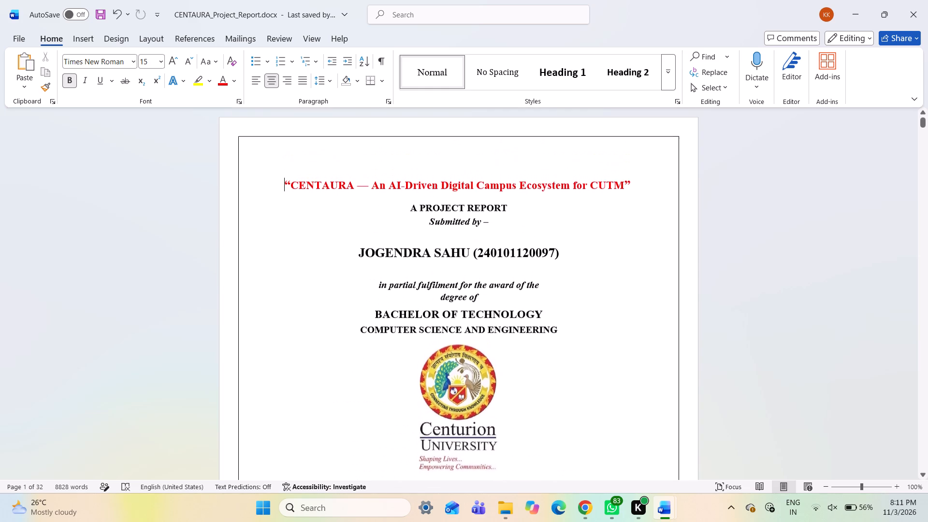
Colour the student's name and ID line on the project report's cover page red.
drag(358, 256, 568, 246)
click(643, 229)
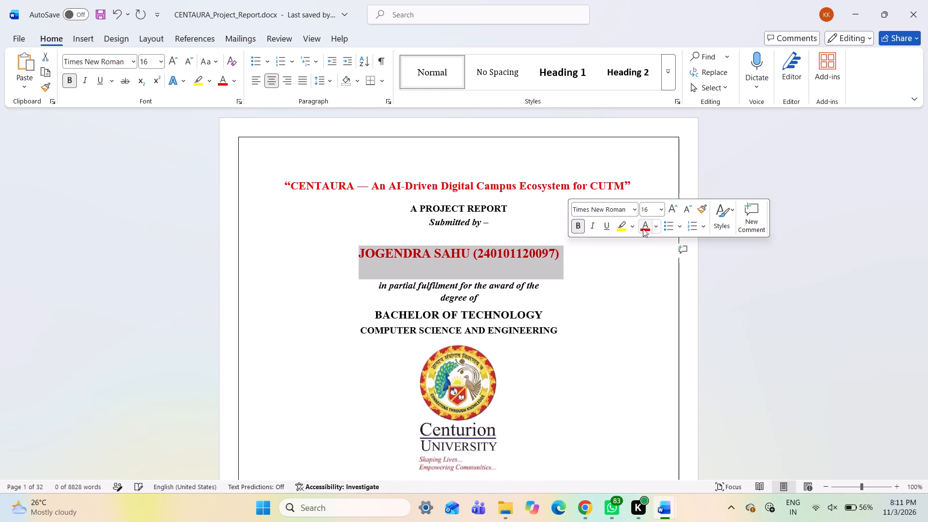
click(600, 333)
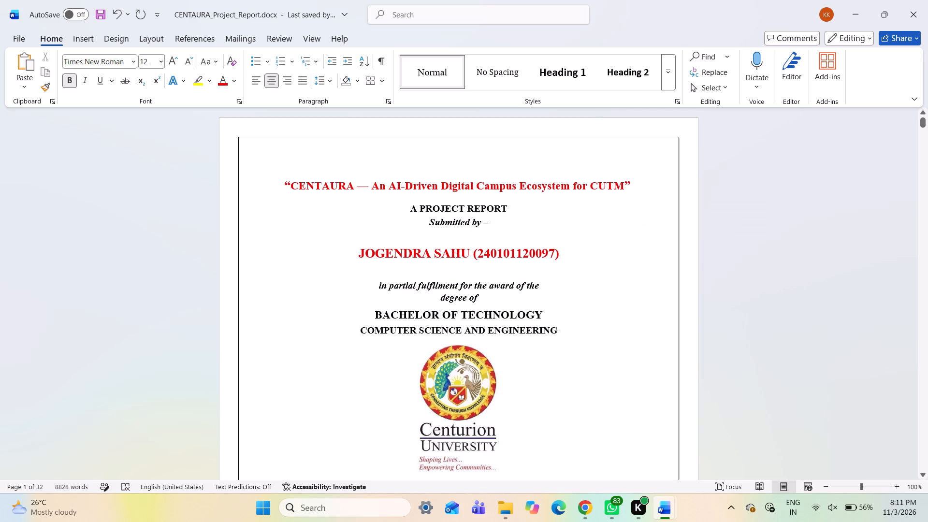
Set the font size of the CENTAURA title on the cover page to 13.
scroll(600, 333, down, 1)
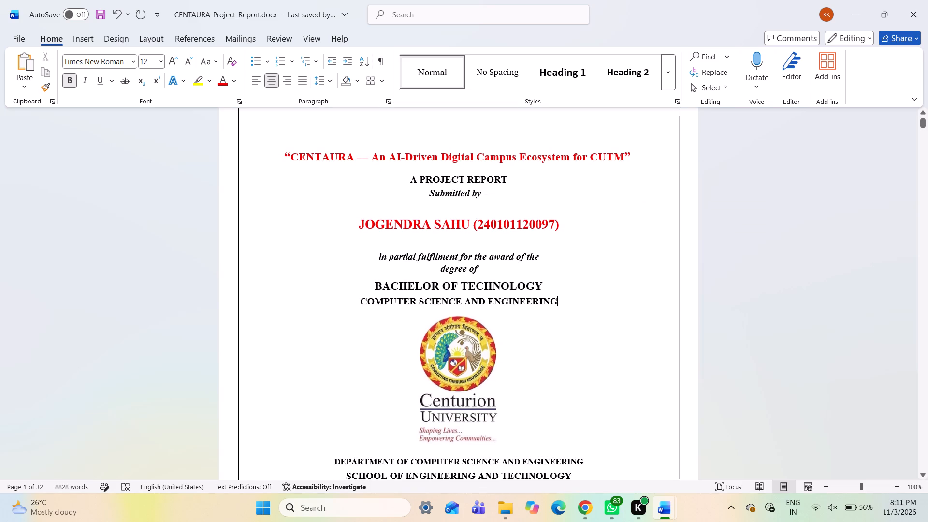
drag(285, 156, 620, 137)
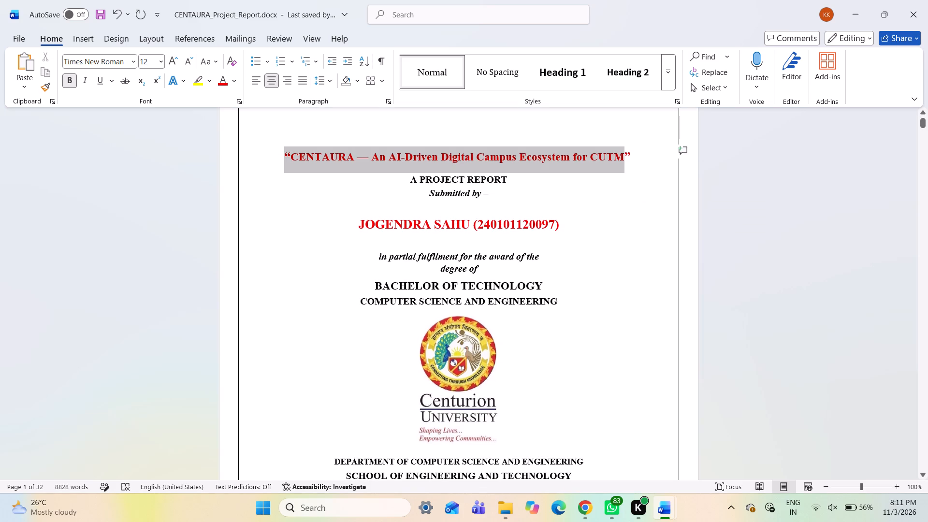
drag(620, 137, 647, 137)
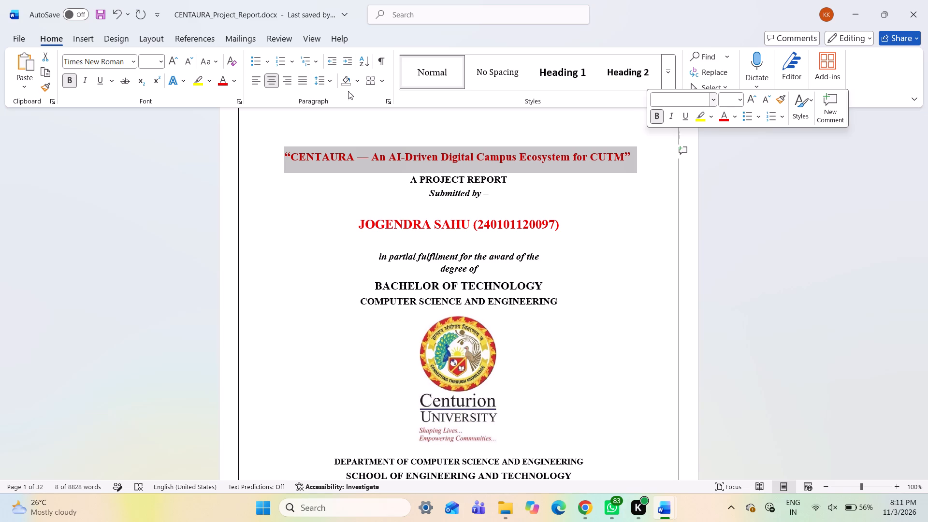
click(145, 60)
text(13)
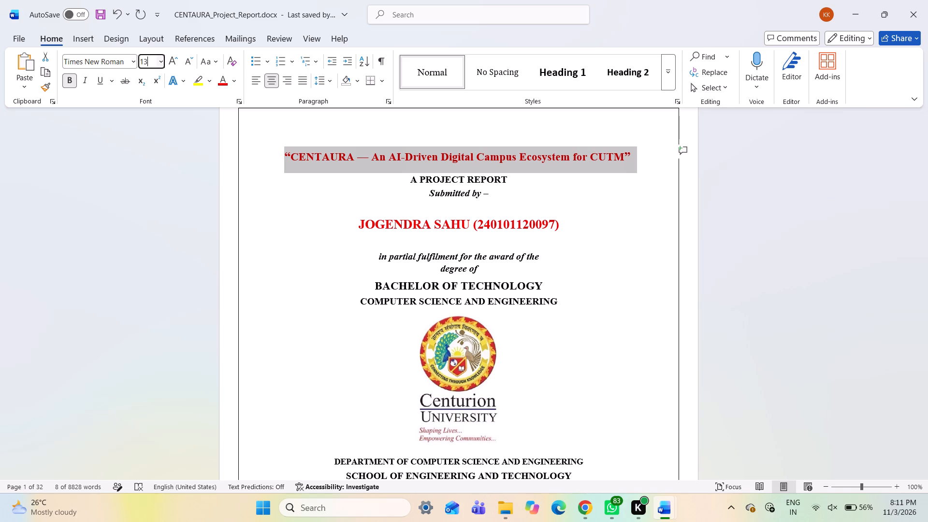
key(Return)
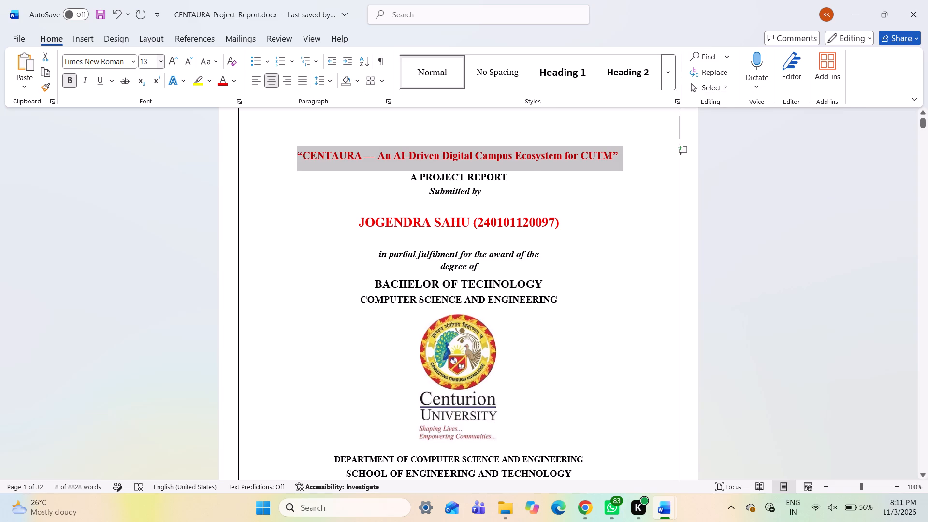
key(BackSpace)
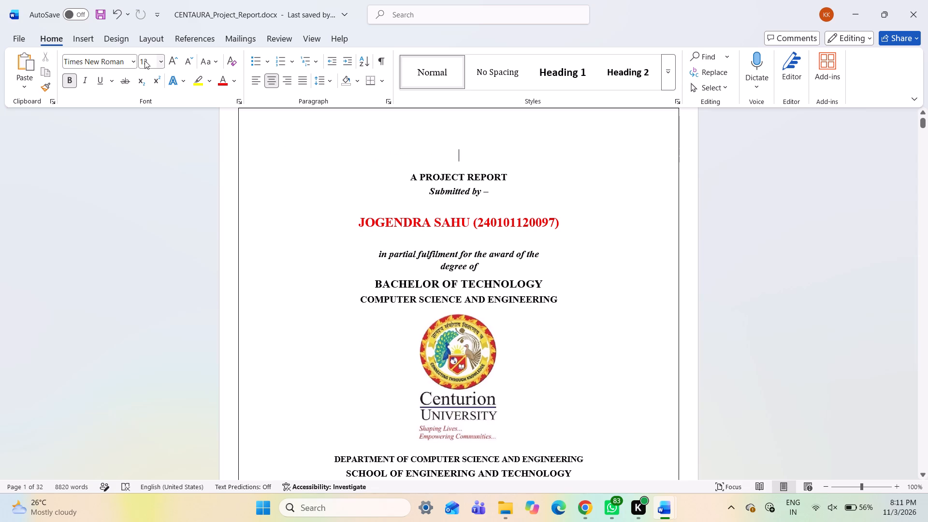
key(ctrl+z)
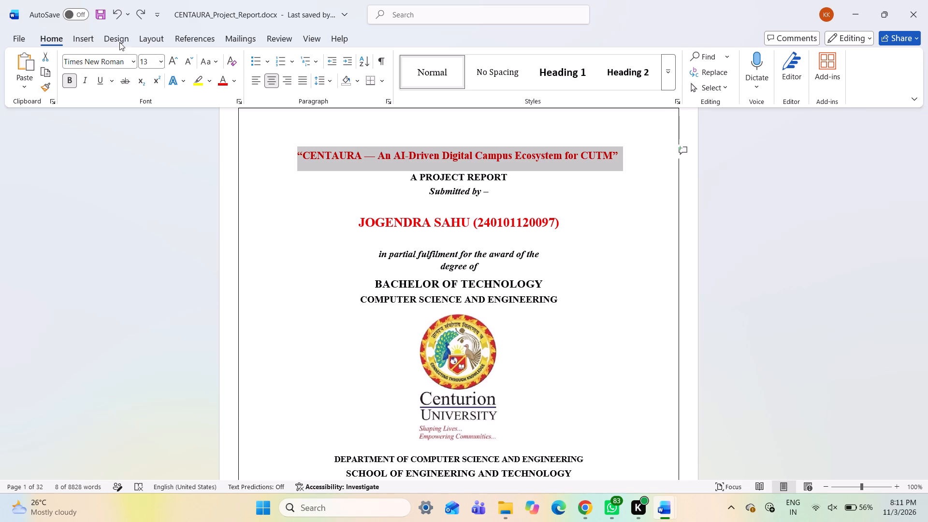
Set the font size of the CENTAURA title on the cover page to 14.
click(162, 61)
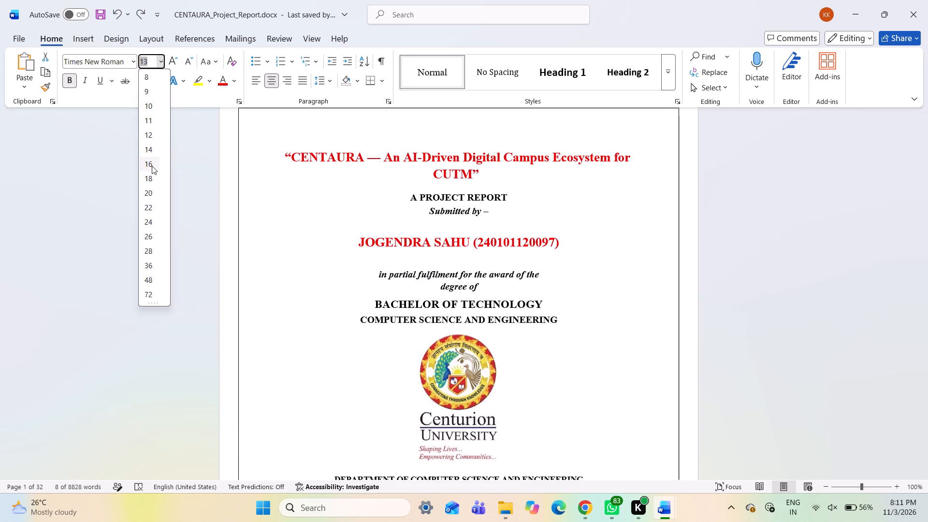
click(152, 153)
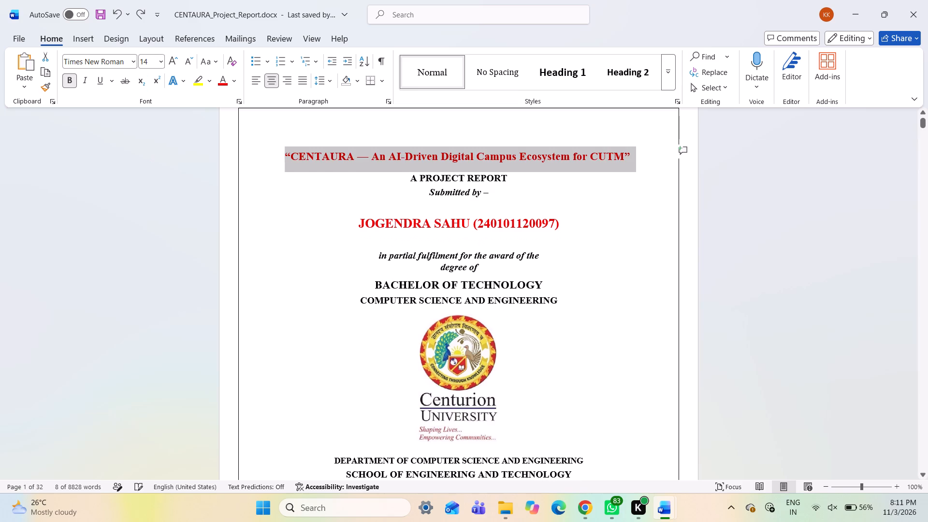
click(330, 203)
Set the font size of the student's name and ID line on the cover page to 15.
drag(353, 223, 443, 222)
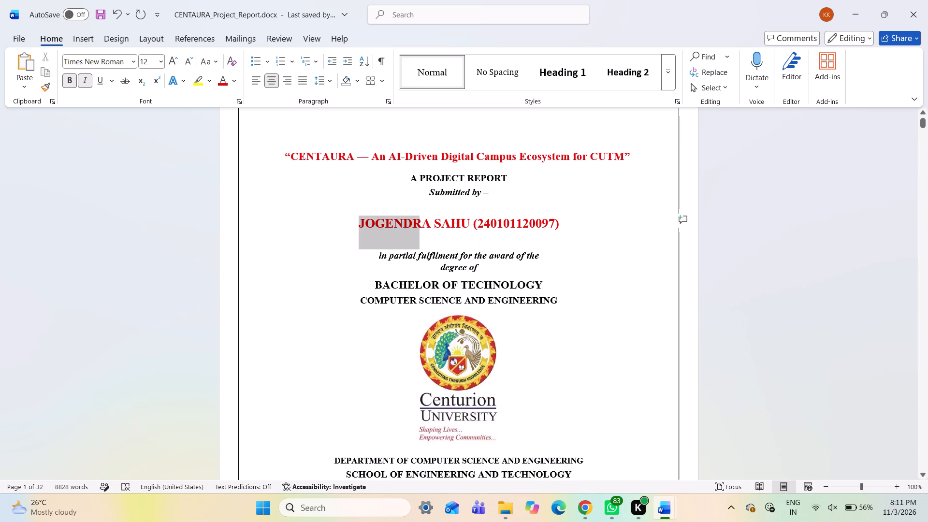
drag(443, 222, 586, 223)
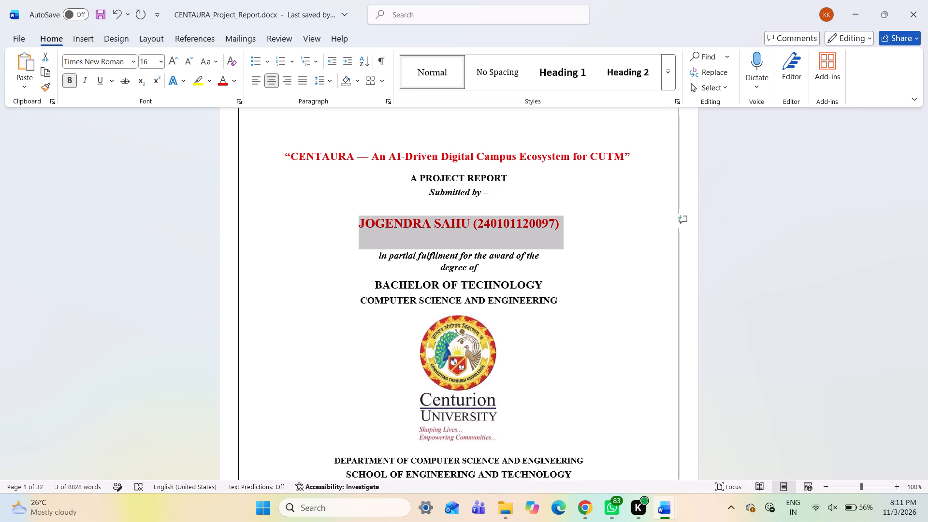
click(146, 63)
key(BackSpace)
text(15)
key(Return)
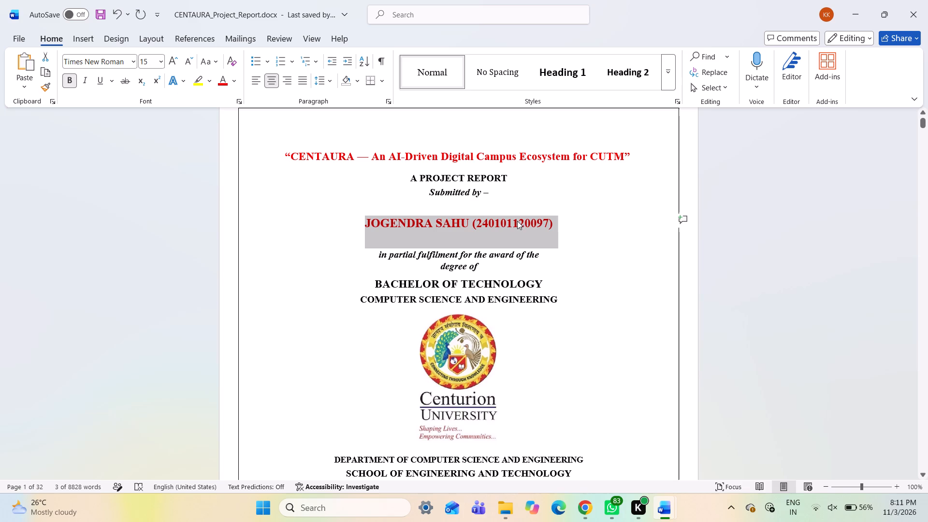
Set the font size of the student's name and ID line on the cover page to 14.
click(151, 58)
key(BackSpace)
text(14)
key(Return)
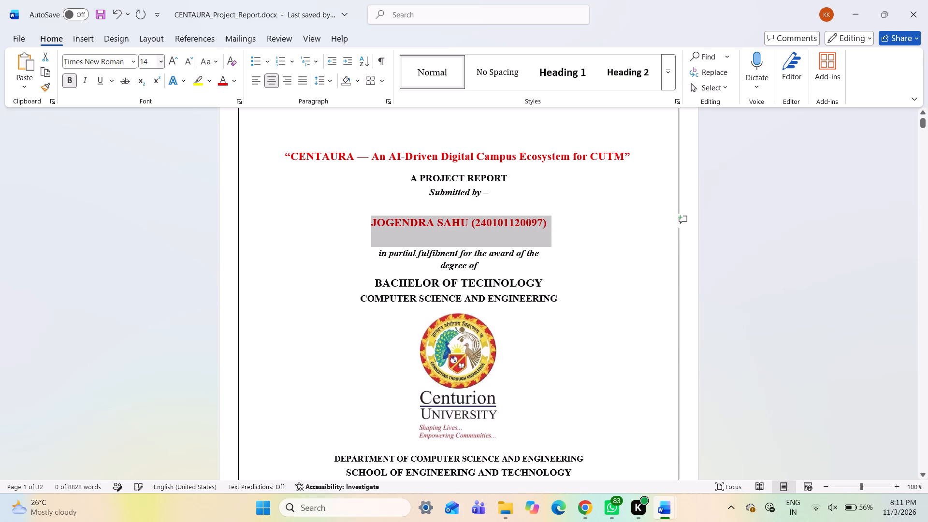
click(277, 295)
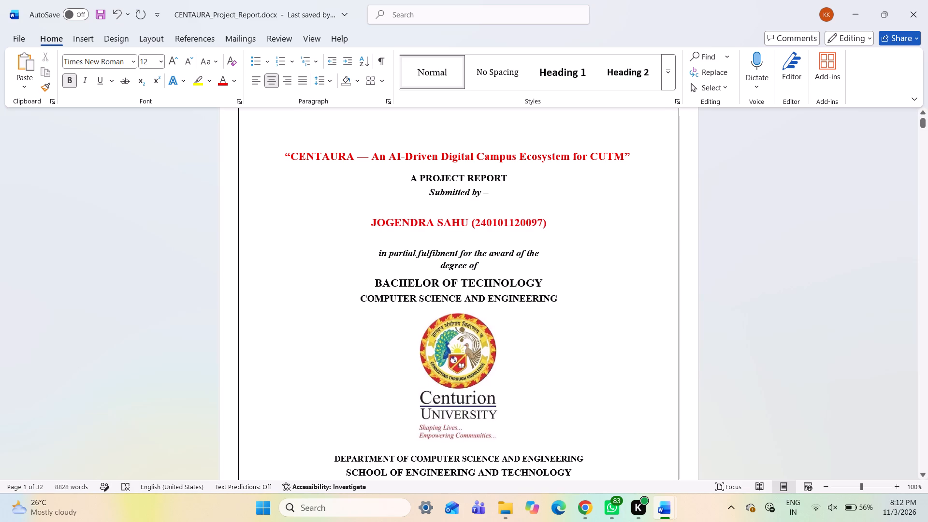
Compare the lower part of the CENTAURA cover page with the cover page of Internship PR.docx.
scroll(566, 282, down, 11)
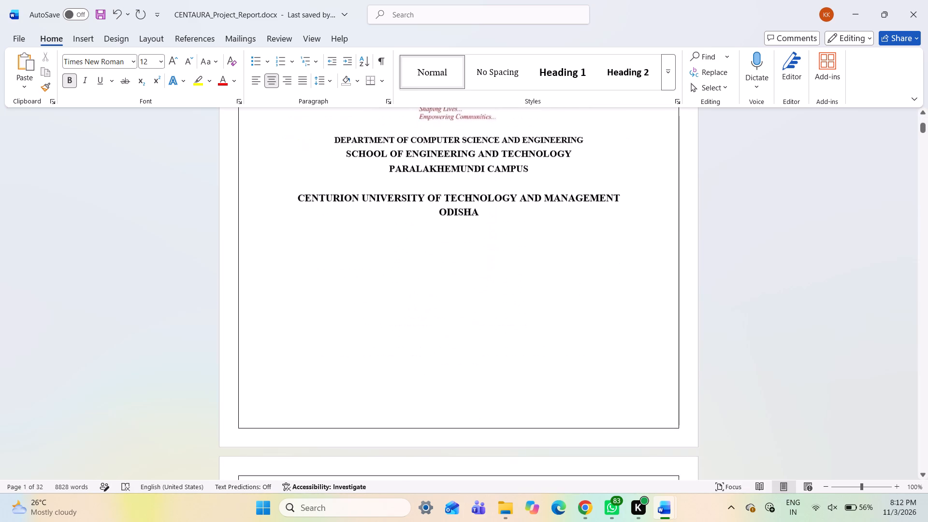
scroll(566, 290, down, 1)
scroll(566, 290, up, 6)
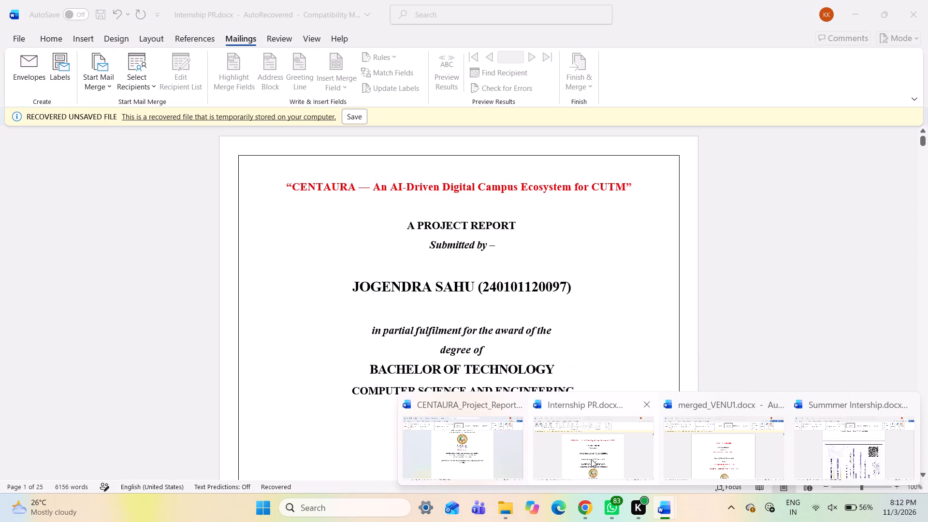
click(591, 459)
scroll(578, 414, down, 12)
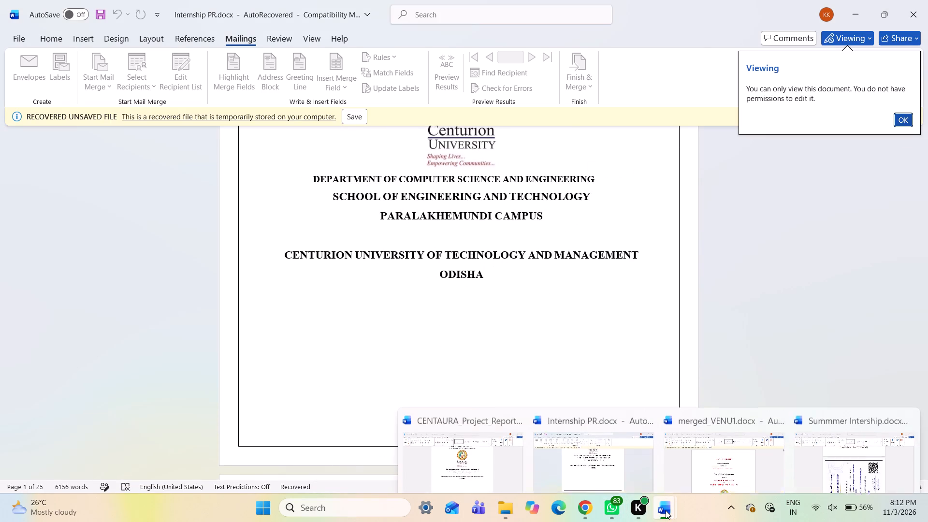
Copy the line "Internship Period:1 May 2026-30 June 2026" from the Summmer Intership.docx cover page and paste it below ODISHA on the CENTAURA cover page.
click(811, 444)
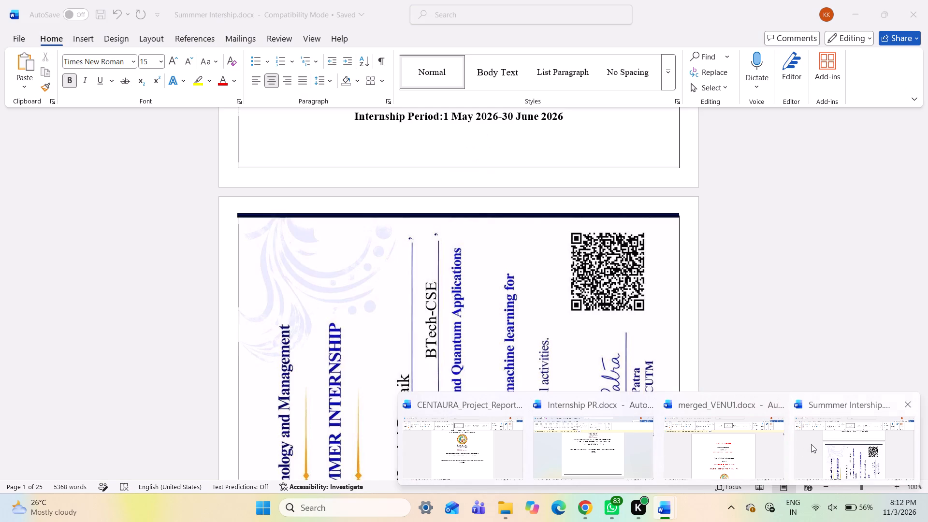
scroll(580, 371, up, 5)
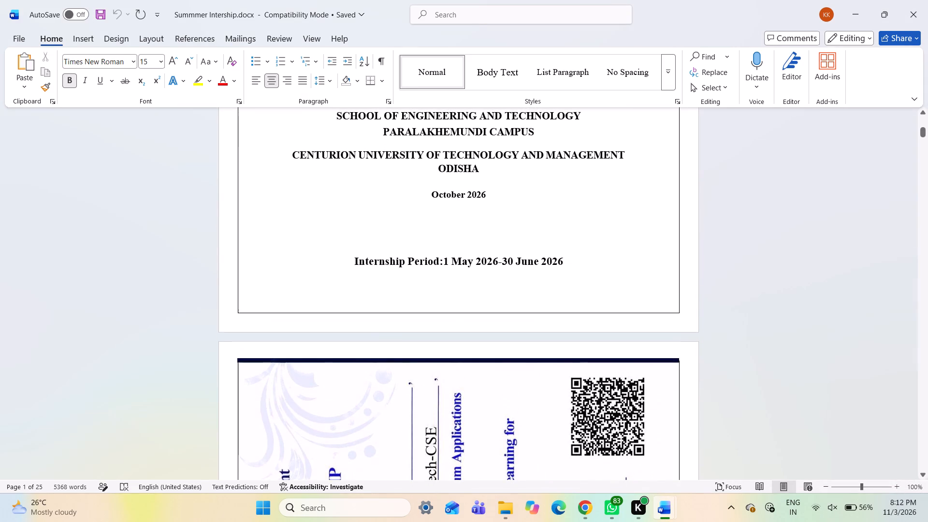
drag(354, 260, 539, 250)
drag(539, 250, 581, 258)
key(ctrl+c)
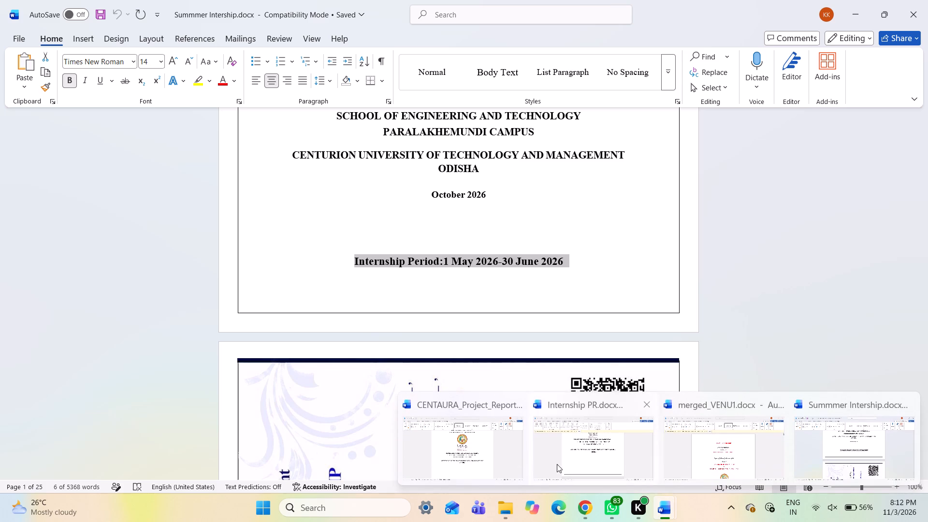
click(449, 450)
scroll(425, 427, down, 2)
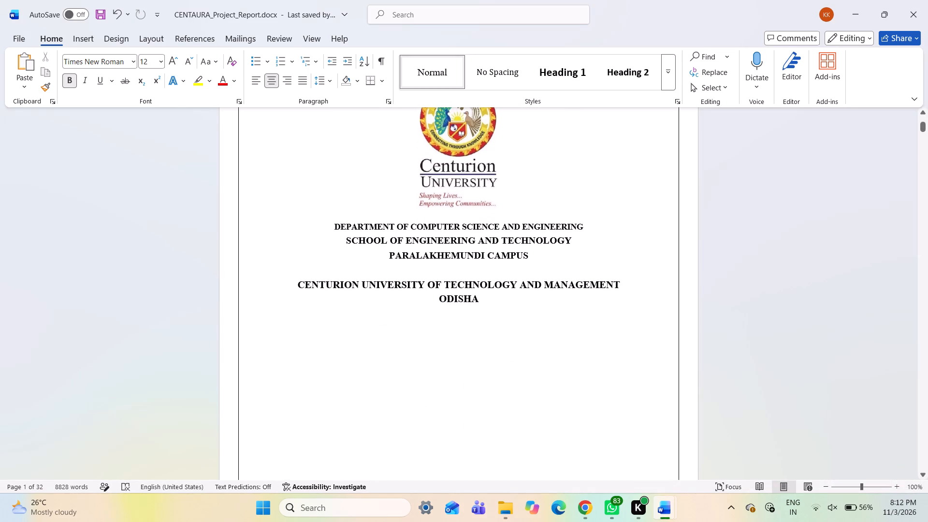
click(328, 373)
click(493, 301)
key(Return)
key(ctrl+v)
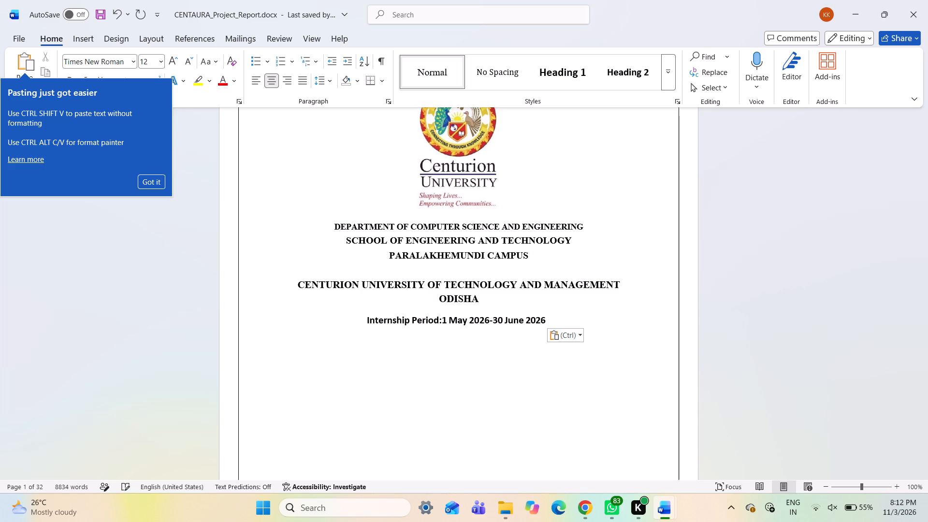
Insert three blank lines between ODISHA and the Internship Period line on the cover page.
click(493, 301)
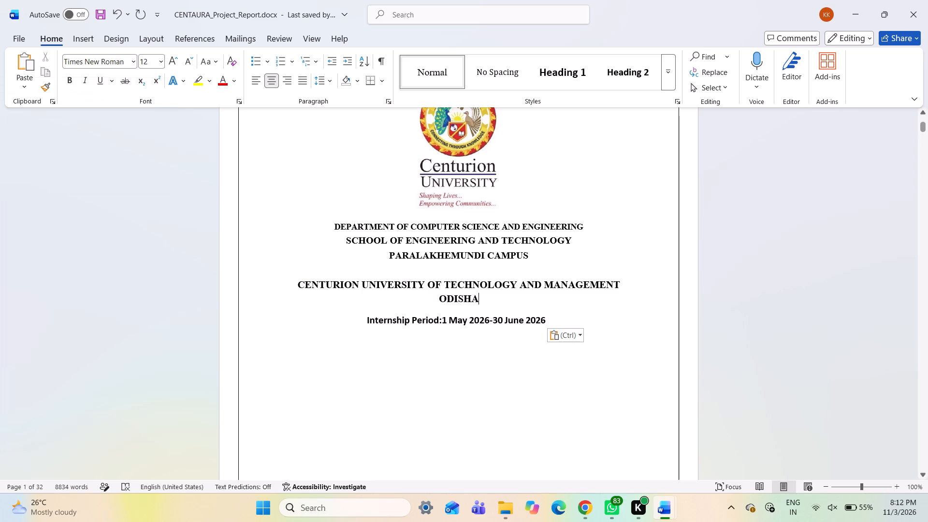
key(Return)
key(Return)
key(Return)
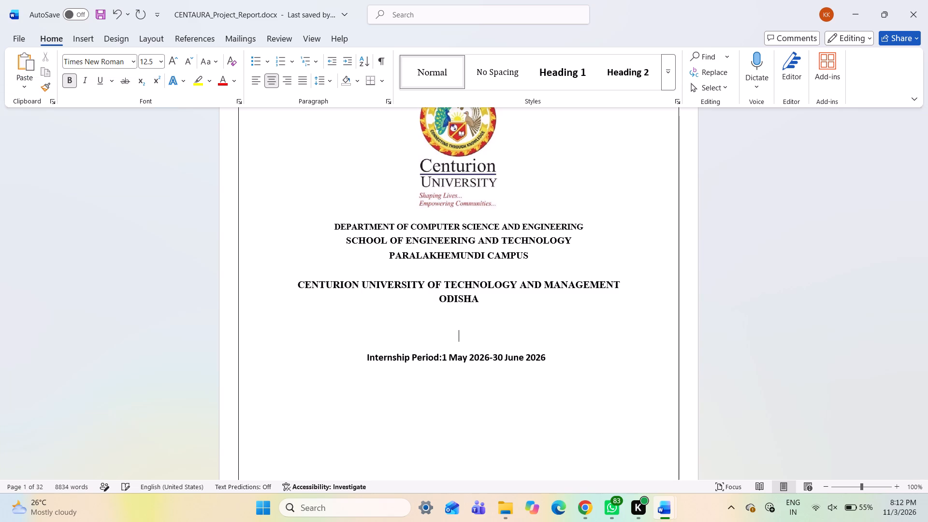
key(Return)
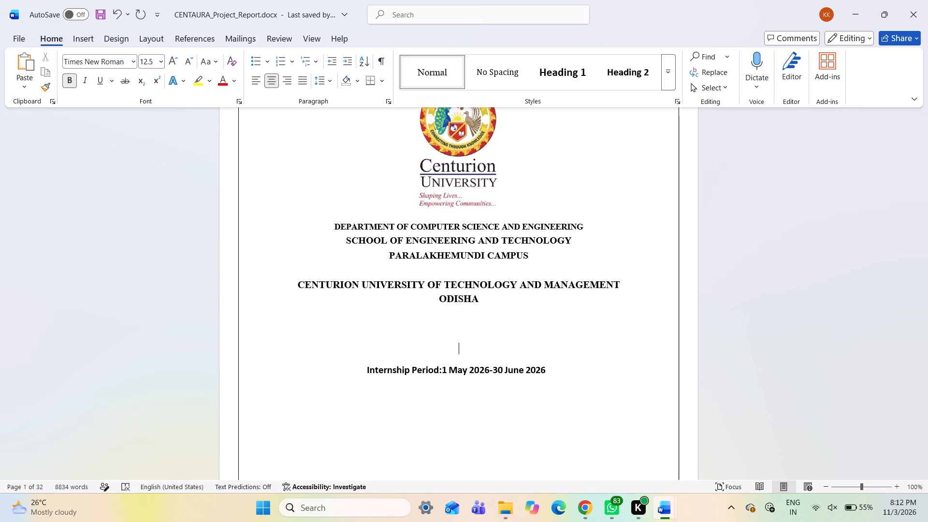
key(BackSpace)
Add one blank line above and one blank line below the CENTAURA title on the cover page.
scroll(576, 203, down, 2)
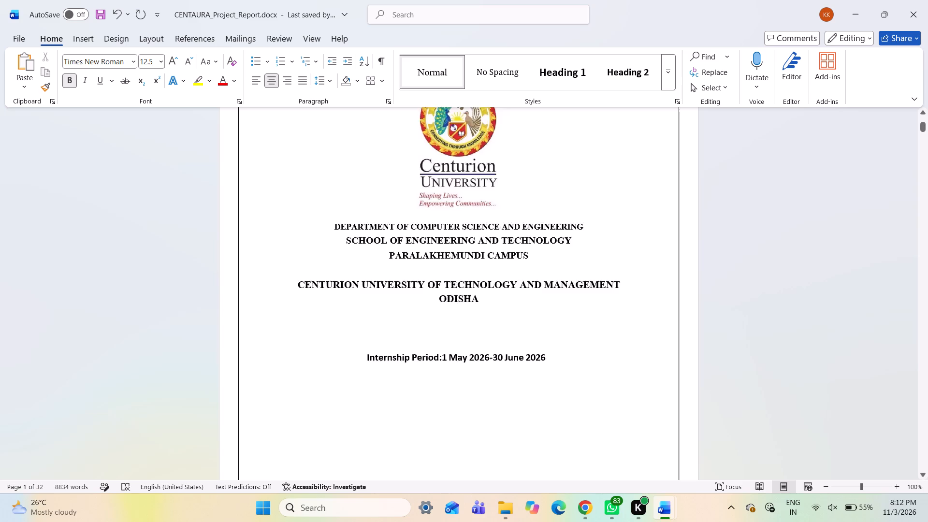
scroll(582, 212, down, 4)
scroll(590, 263, up, 16)
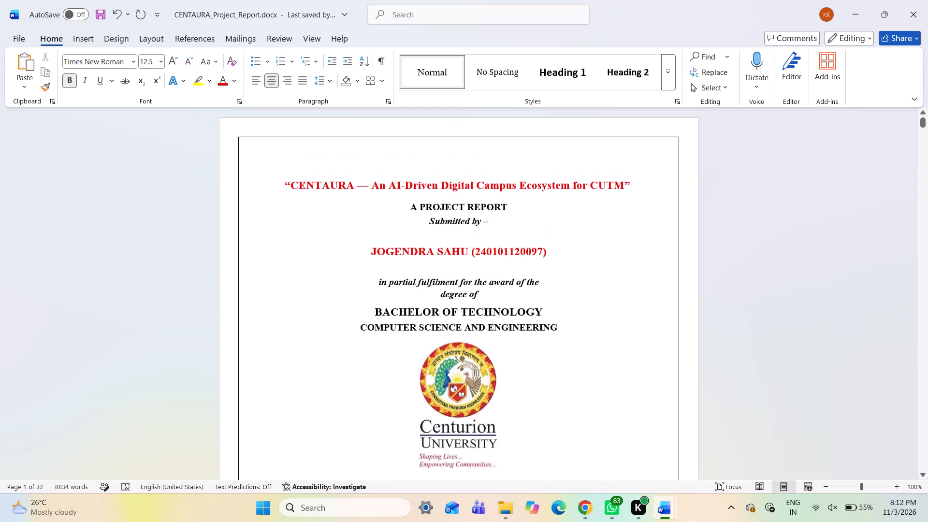
scroll(589, 265, down, 2)
scroll(589, 265, up, 4)
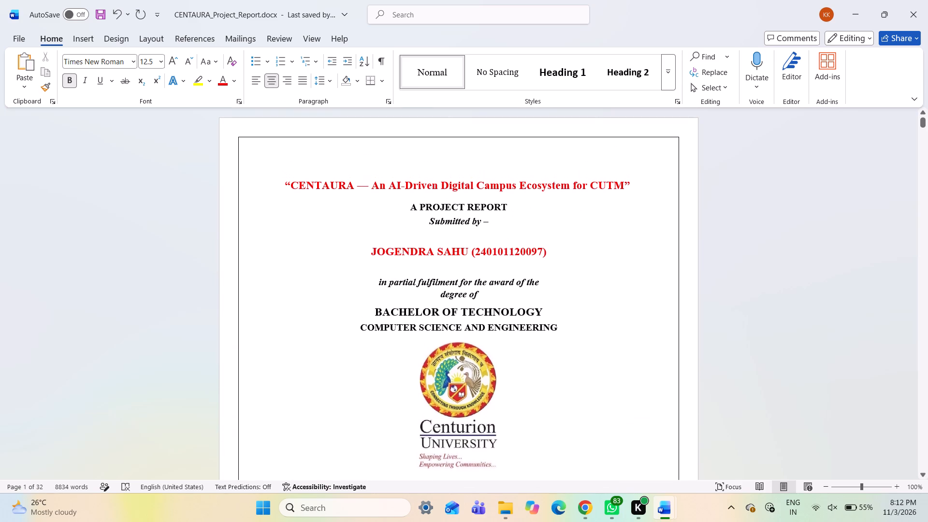
click(284, 184)
key(Return)
key(Return)
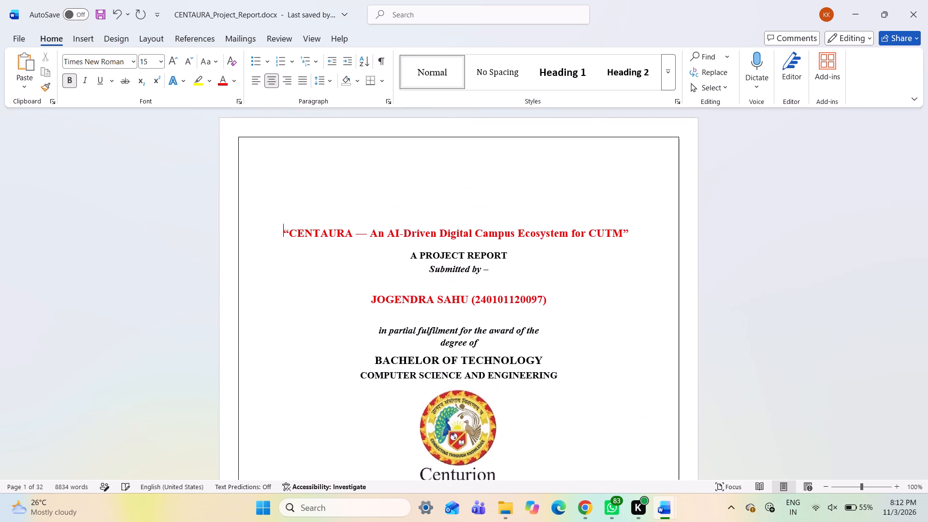
key(BackSpace)
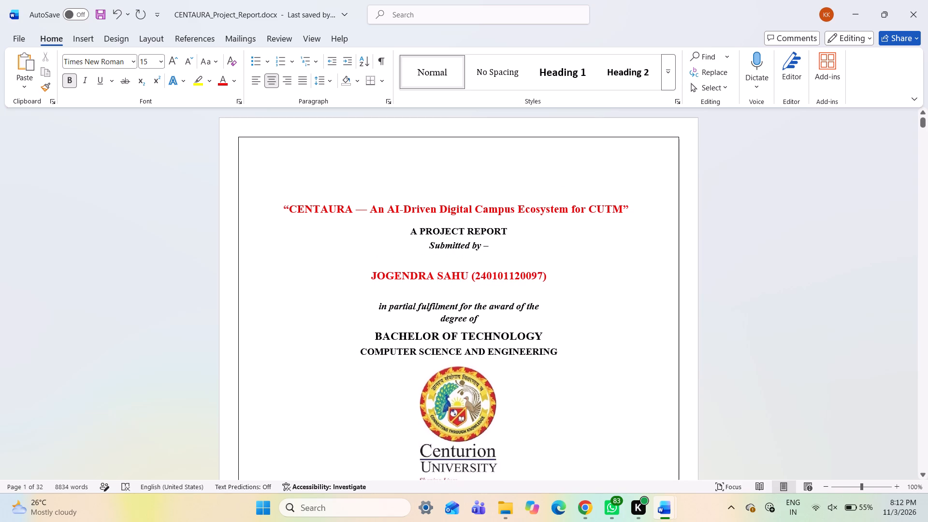
click(638, 206)
key(Return)
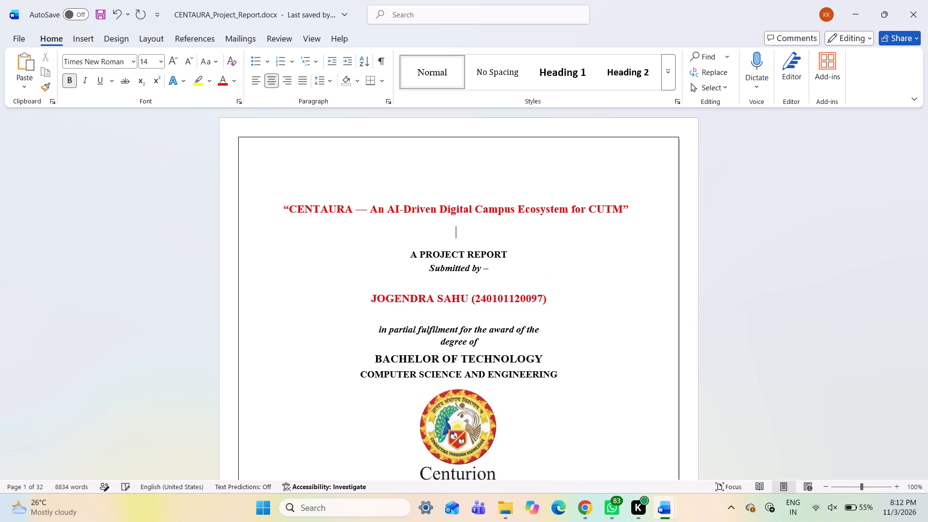
Set the font size of the Internship Period line on the cover page to 13.
scroll(639, 212, down, 3)
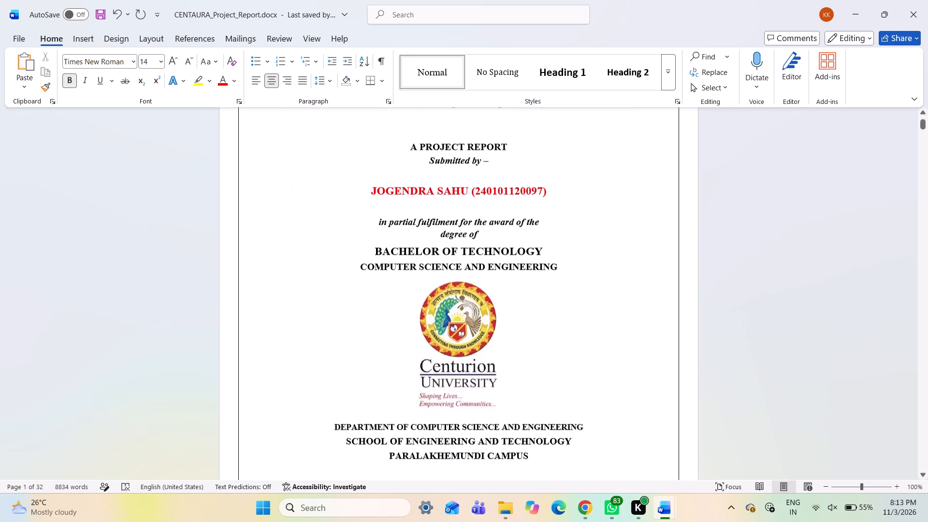
scroll(639, 222, down, 11)
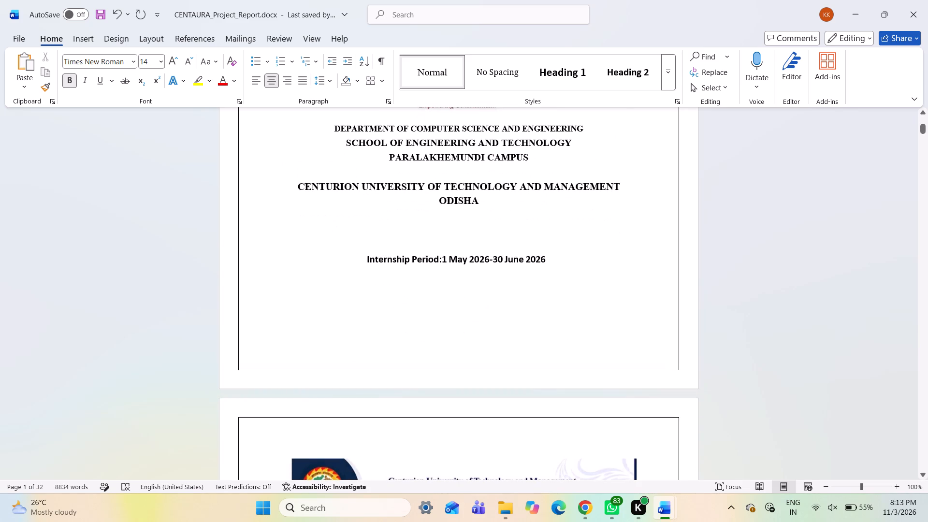
drag(367, 256, 545, 258)
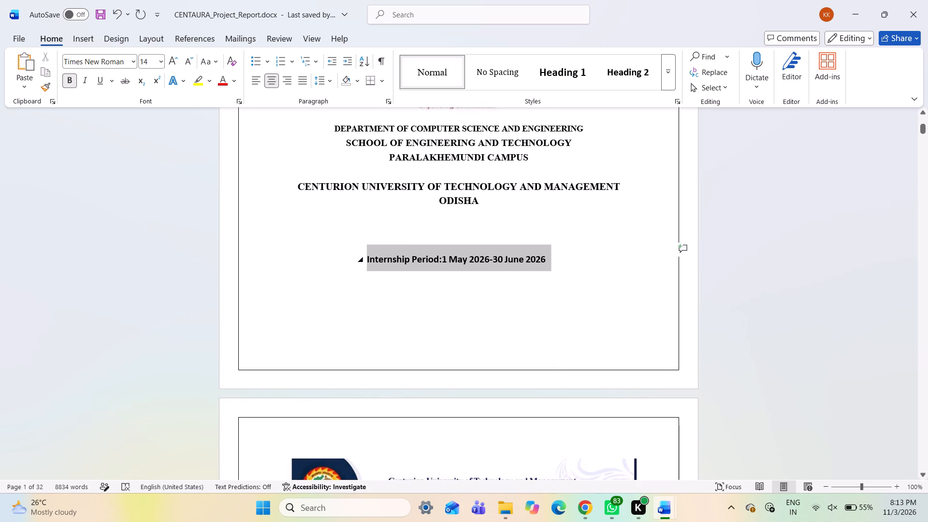
drag(545, 258, 546, 258)
click(628, 219)
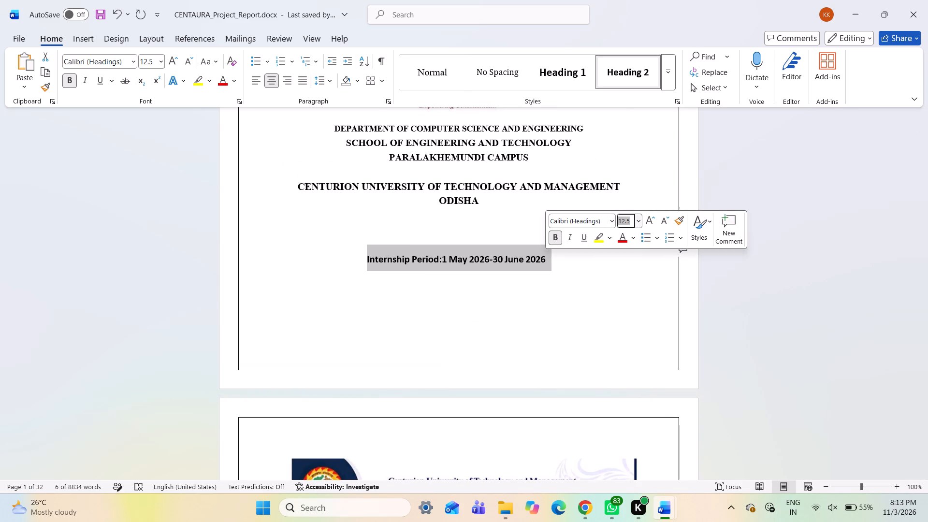
key(BackSpace)
text(13)
key(Return)
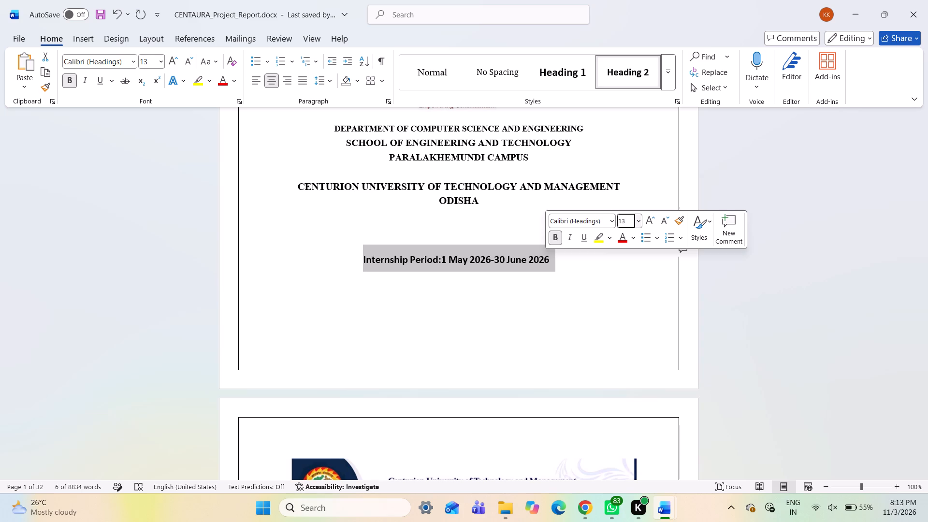
Change the font of the Internship Period line on the cover page to Times New Roman.
click(605, 223)
key(BackSpace)
text(tim)
key(Return)
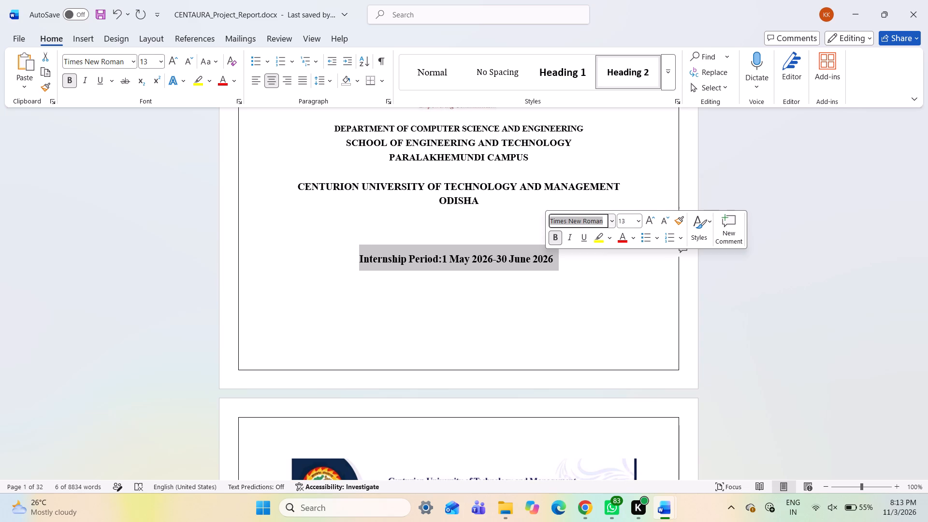
key(Return)
key(Return)
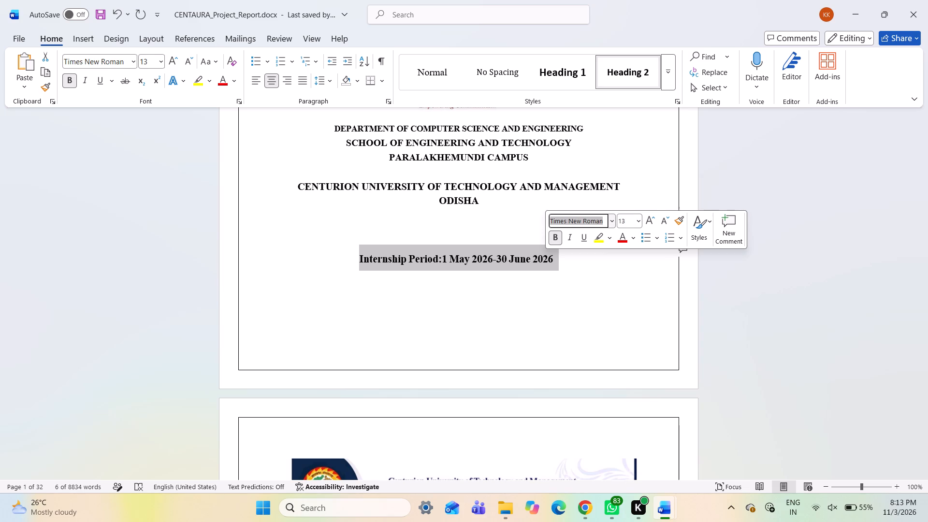
click(606, 219)
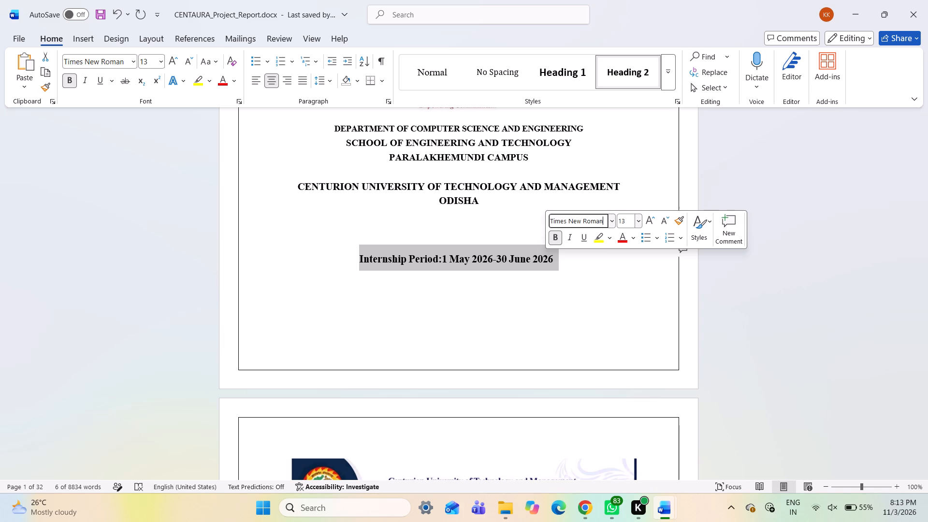
click(607, 305)
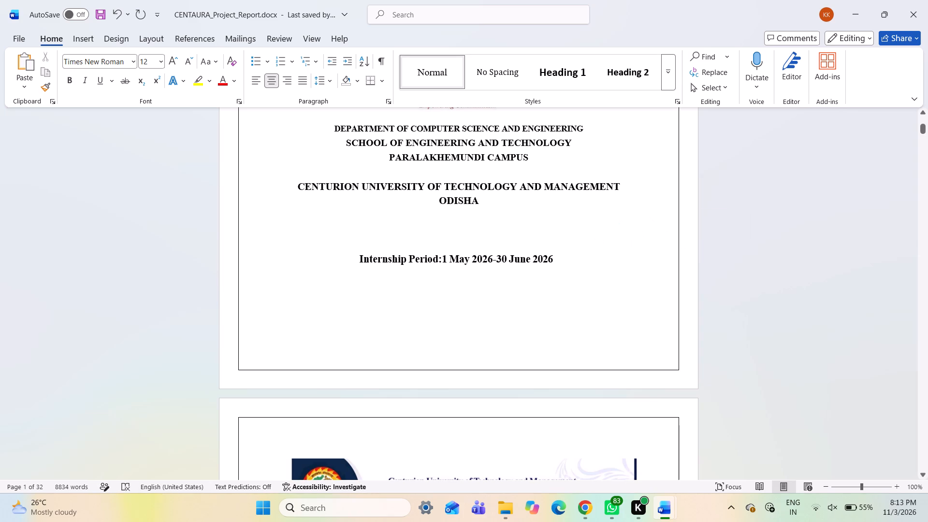
Review the summer internship certificate page and the start of the Bonafide Certificate page after the cover page.
scroll(609, 303, down, 8)
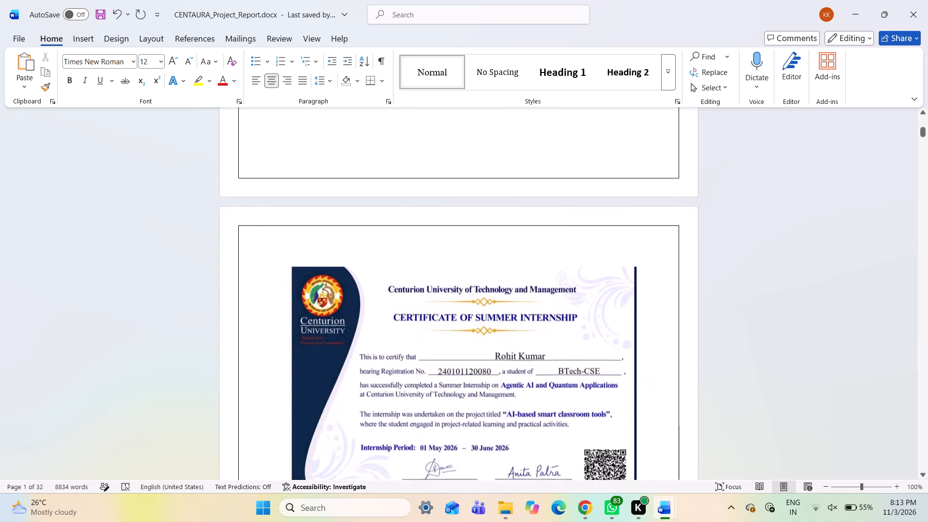
scroll(609, 303, down, 16)
scroll(609, 303, down, 5)
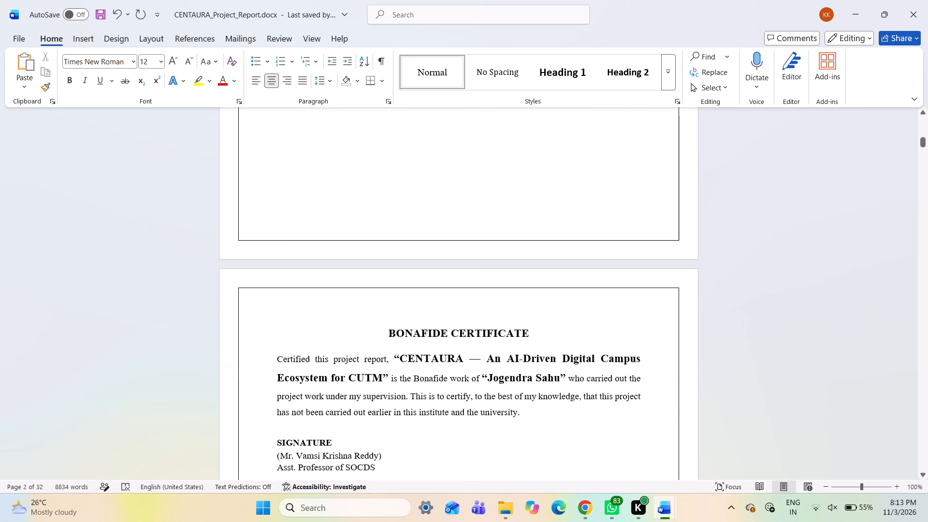
scroll(609, 303, up, 12)
scroll(609, 303, down, 3)
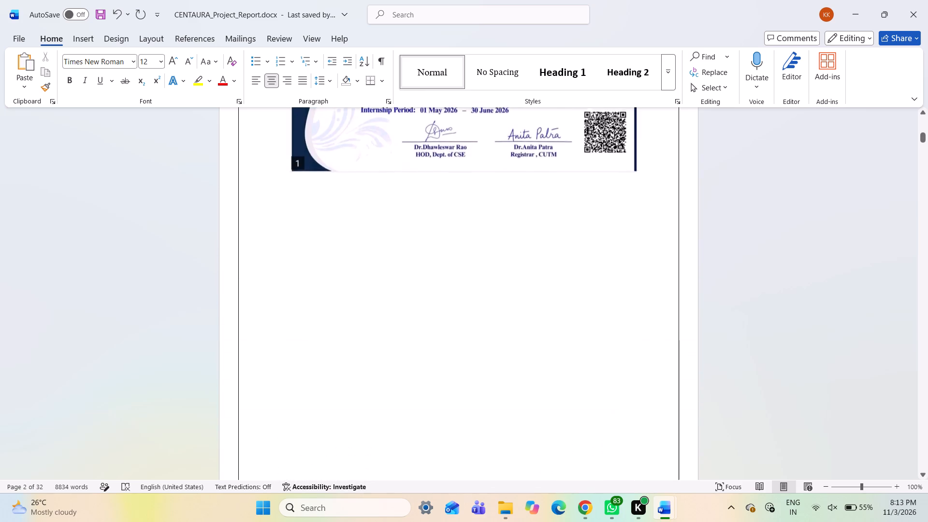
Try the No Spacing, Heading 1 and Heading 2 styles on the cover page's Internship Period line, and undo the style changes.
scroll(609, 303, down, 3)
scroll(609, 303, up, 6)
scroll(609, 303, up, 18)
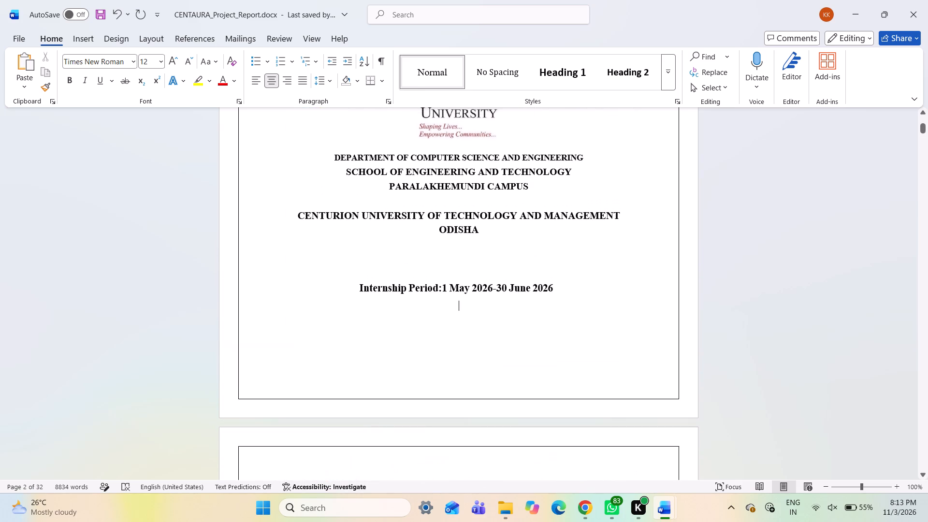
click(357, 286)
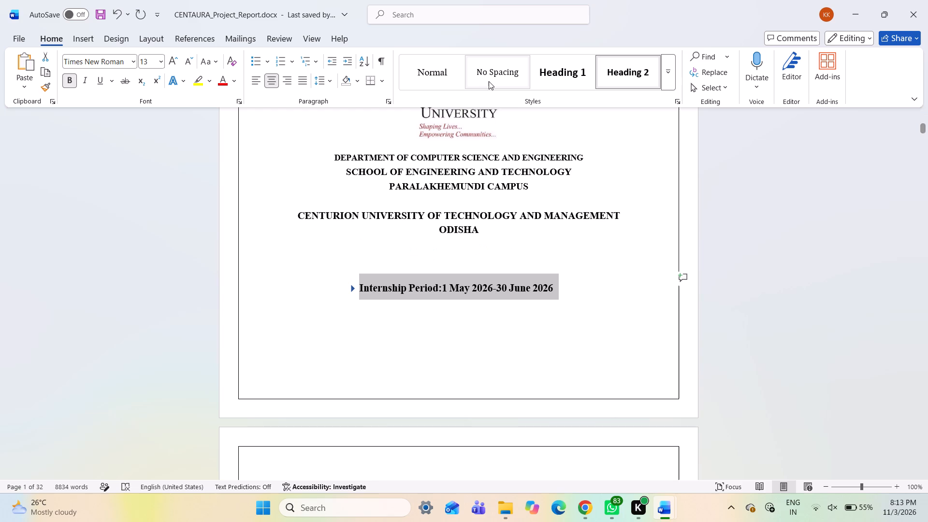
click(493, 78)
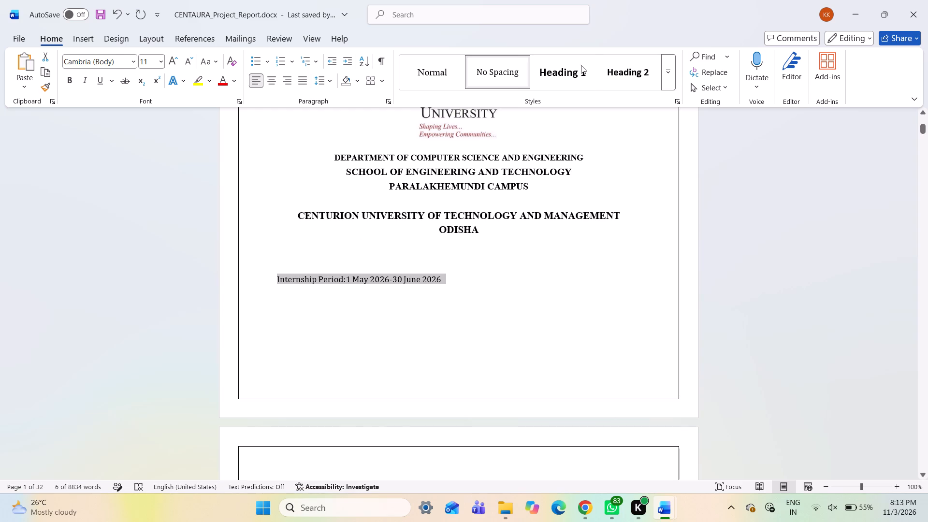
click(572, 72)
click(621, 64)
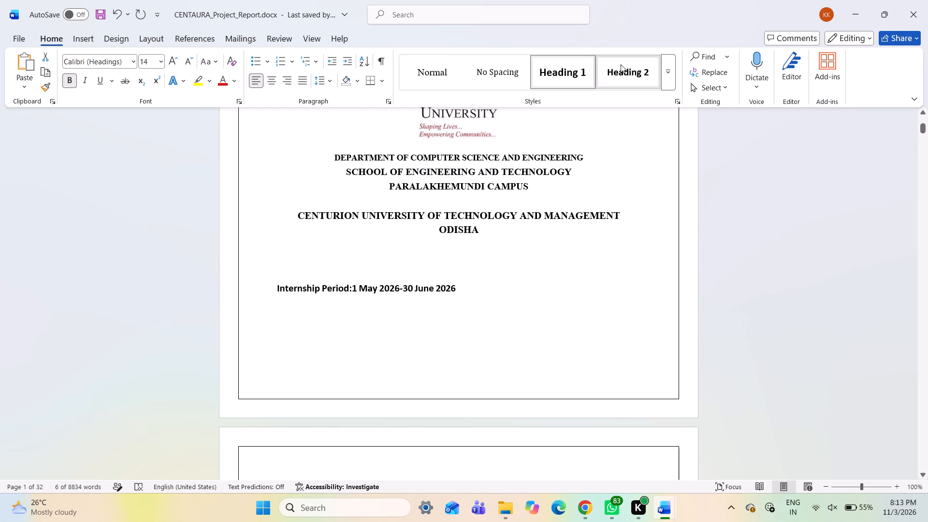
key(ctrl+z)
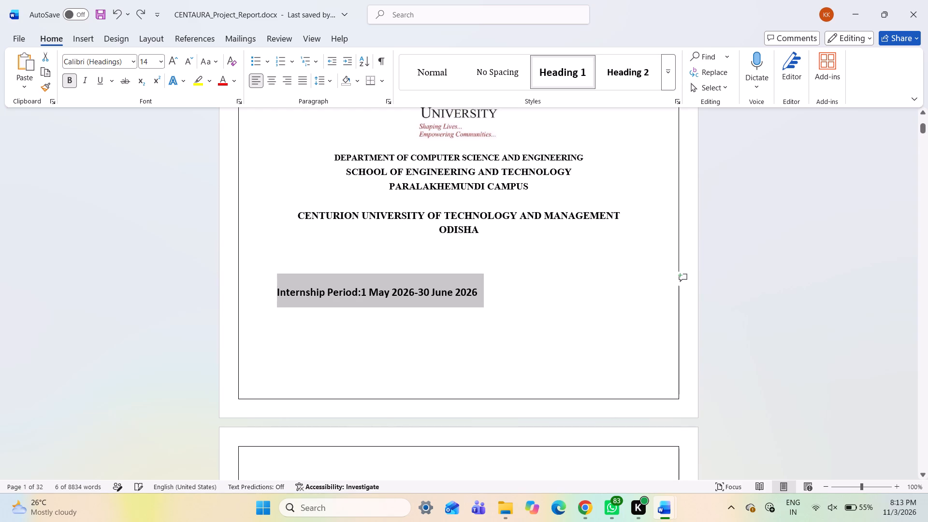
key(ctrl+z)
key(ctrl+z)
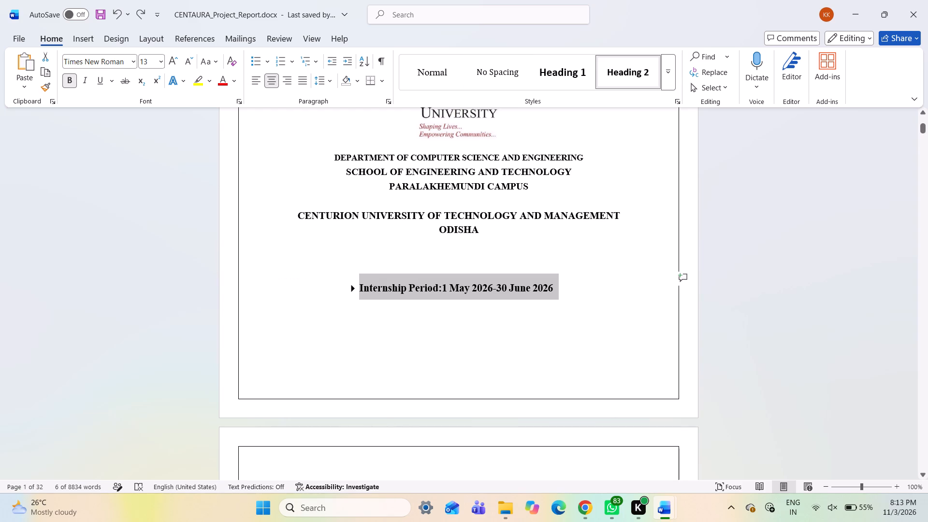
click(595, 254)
Move HEAD OF THE DEPARTMENT onto its own line below the name in the Bonafide Certificate's second signature block.
scroll(600, 279, down, 9)
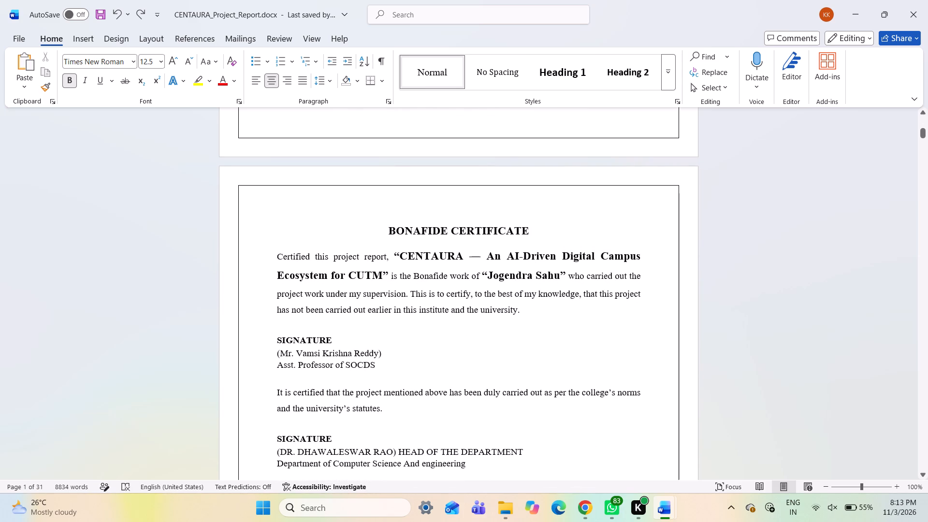
scroll(464, 288, down, 1)
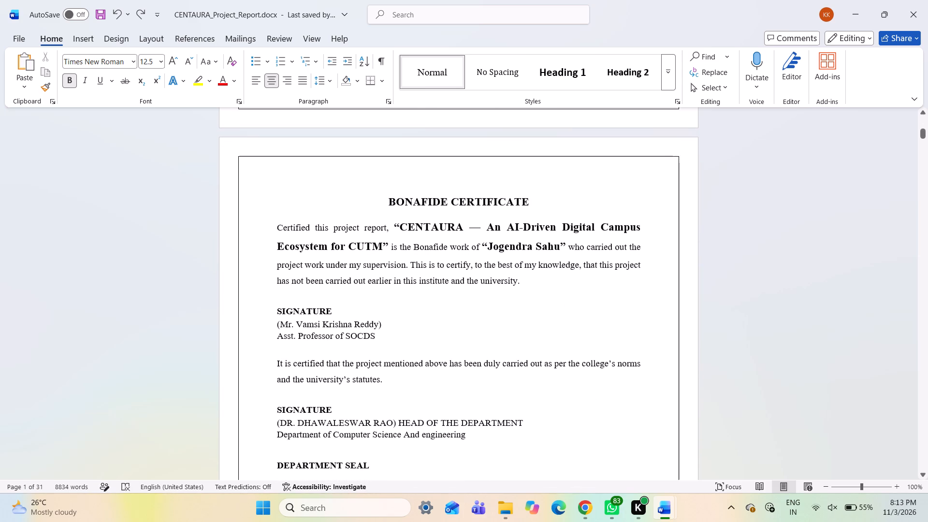
scroll(464, 288, down, 1)
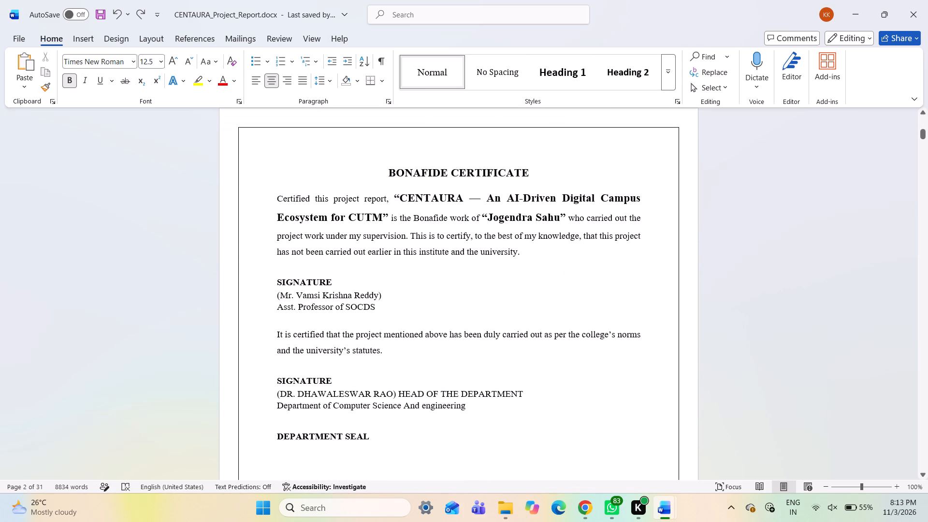
scroll(461, 280, down, 1)
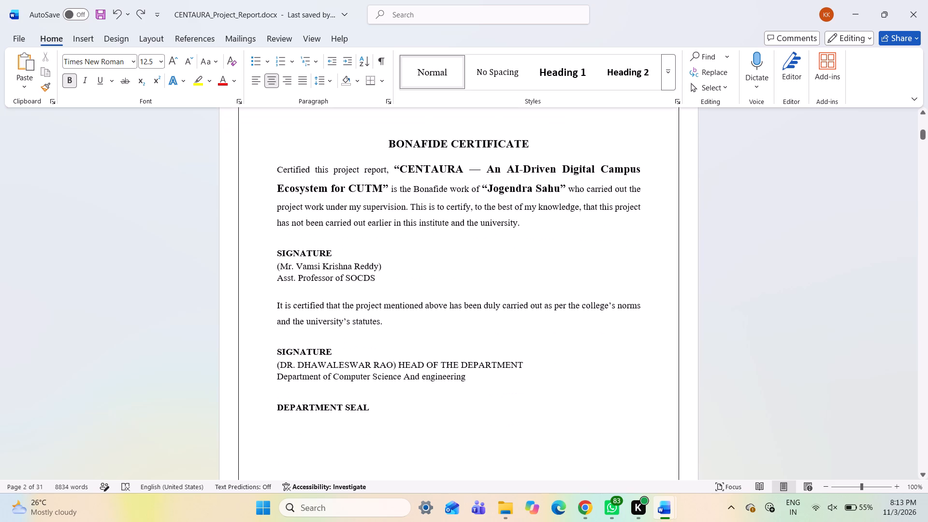
scroll(461, 280, down, 3)
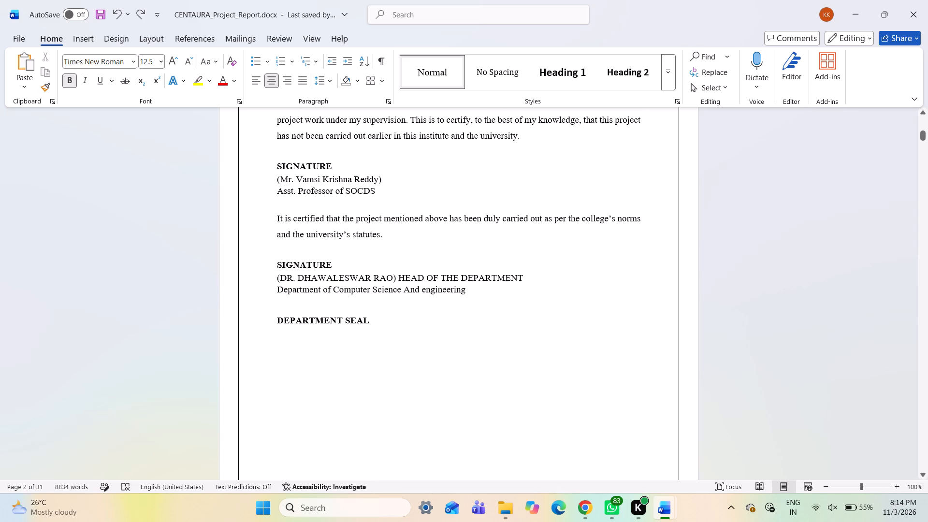
click(399, 277)
key(Return)
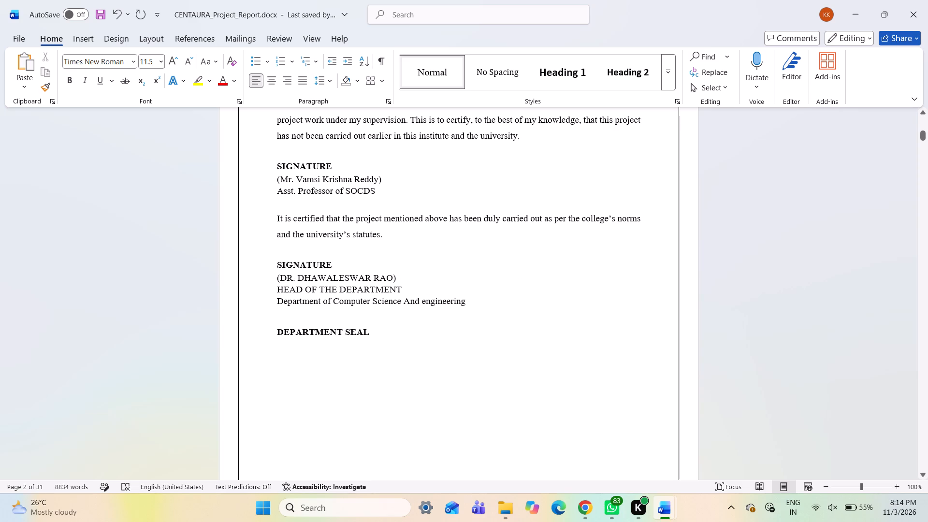
Put "Signature of the Student:" and "Place: Paralakhemundi" on separate lines of their own in the Declaration page's student details.
scroll(491, 296, down, 17)
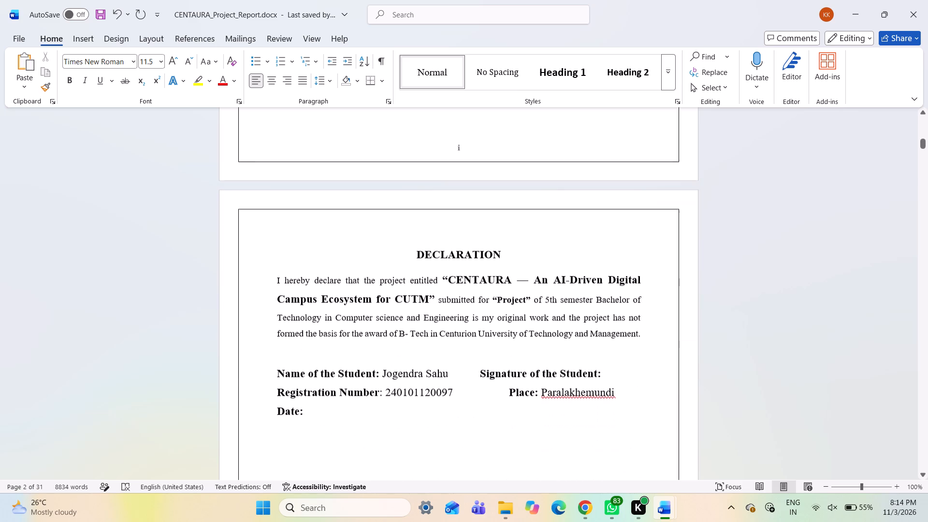
scroll(488, 299, down, 1)
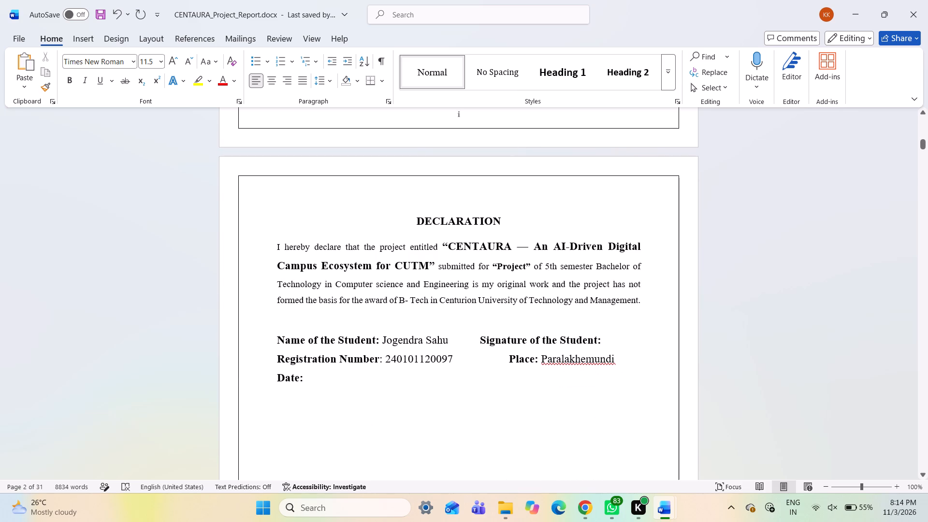
click(478, 338)
key(Return)
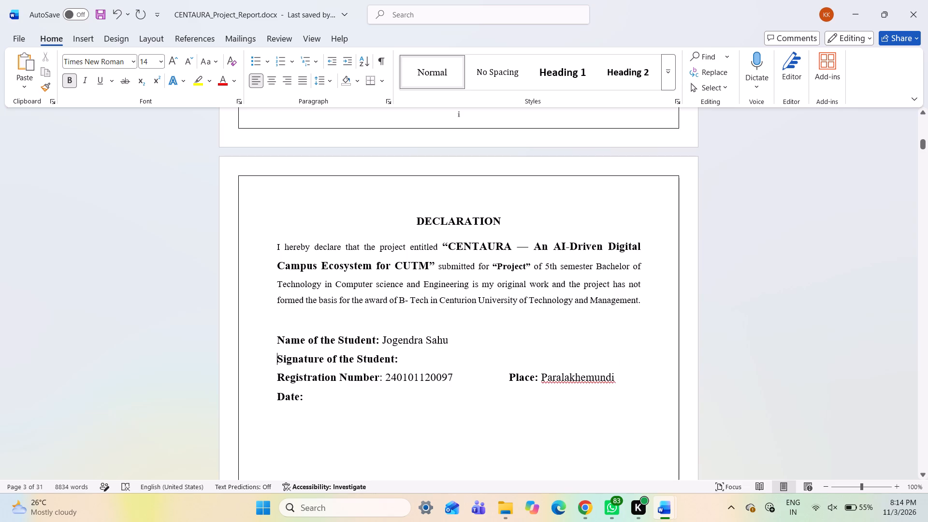
drag(276, 376, 431, 367)
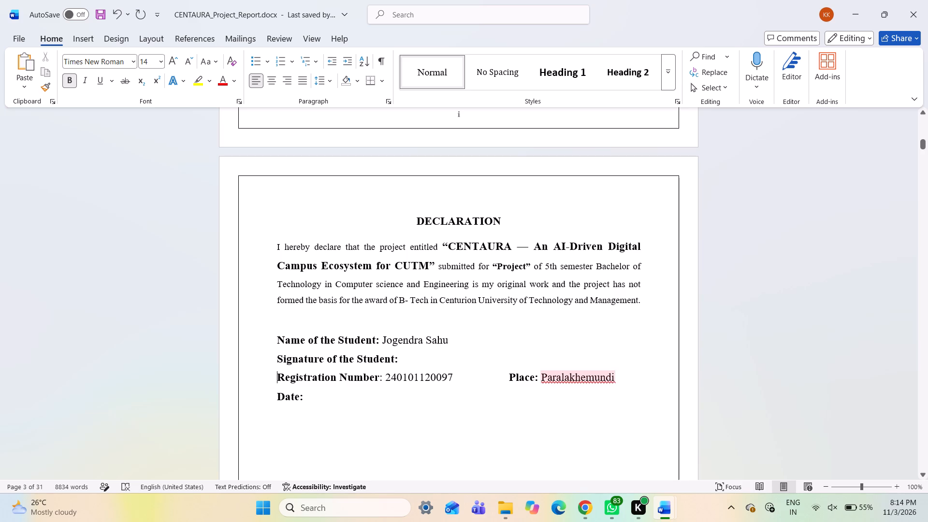
click(509, 376)
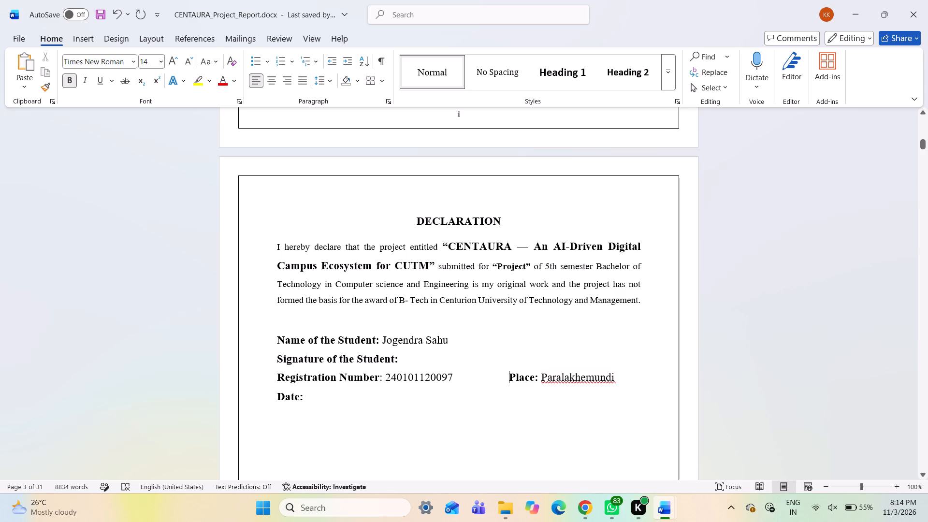
key(Return)
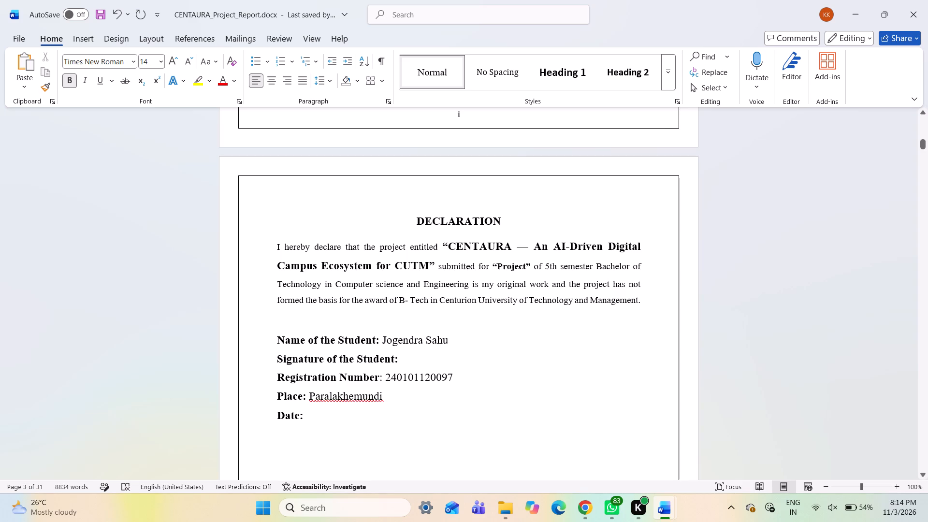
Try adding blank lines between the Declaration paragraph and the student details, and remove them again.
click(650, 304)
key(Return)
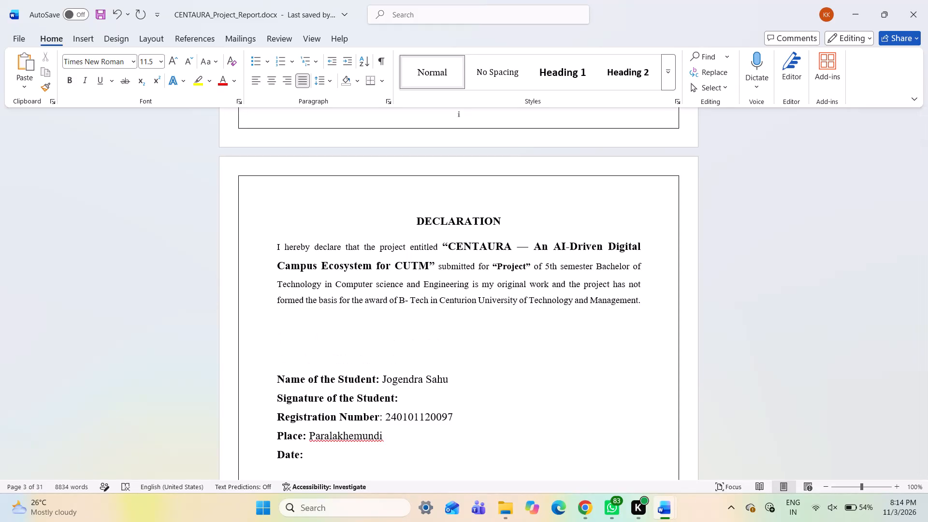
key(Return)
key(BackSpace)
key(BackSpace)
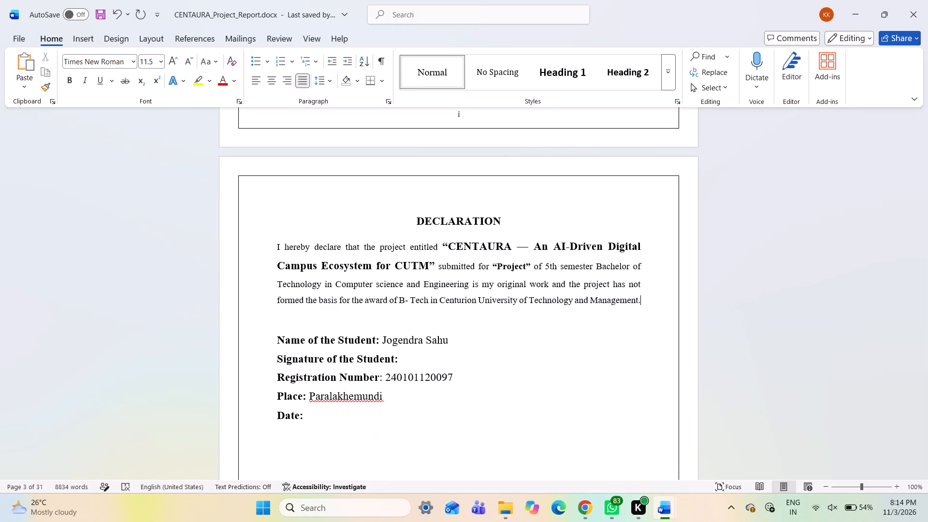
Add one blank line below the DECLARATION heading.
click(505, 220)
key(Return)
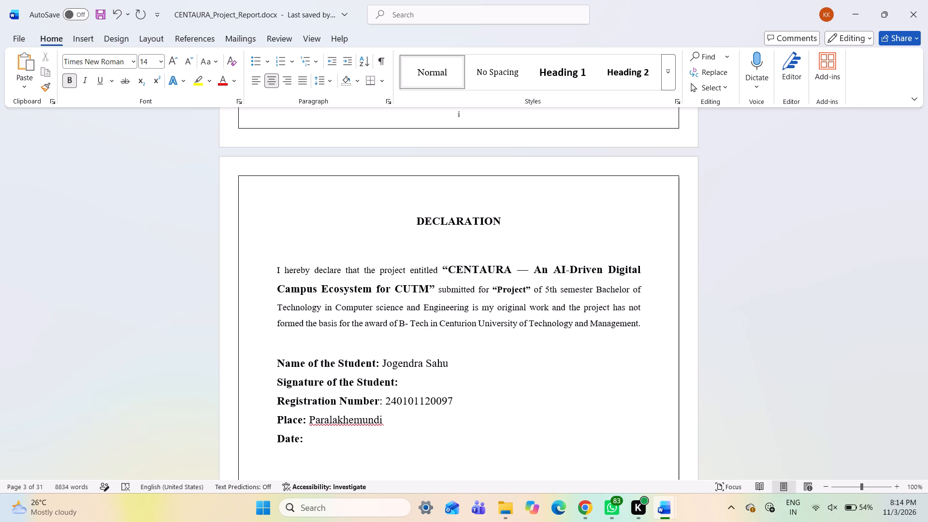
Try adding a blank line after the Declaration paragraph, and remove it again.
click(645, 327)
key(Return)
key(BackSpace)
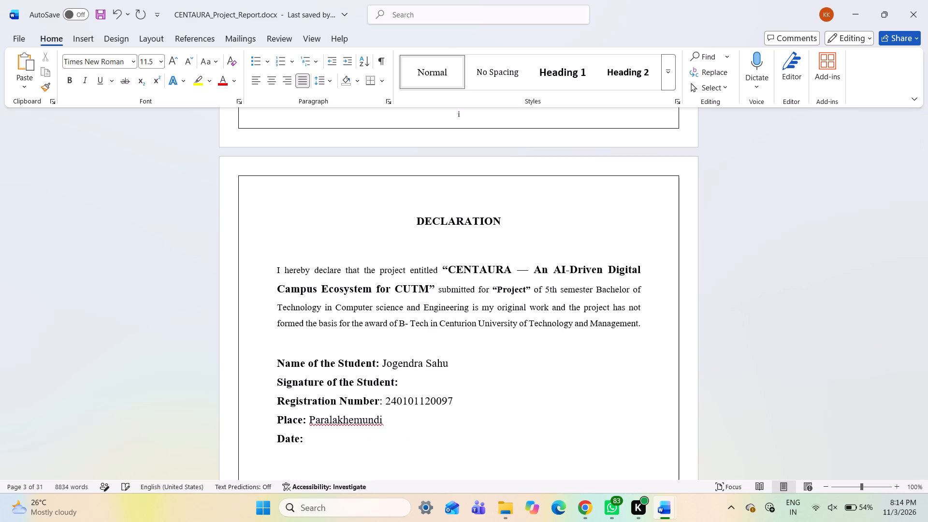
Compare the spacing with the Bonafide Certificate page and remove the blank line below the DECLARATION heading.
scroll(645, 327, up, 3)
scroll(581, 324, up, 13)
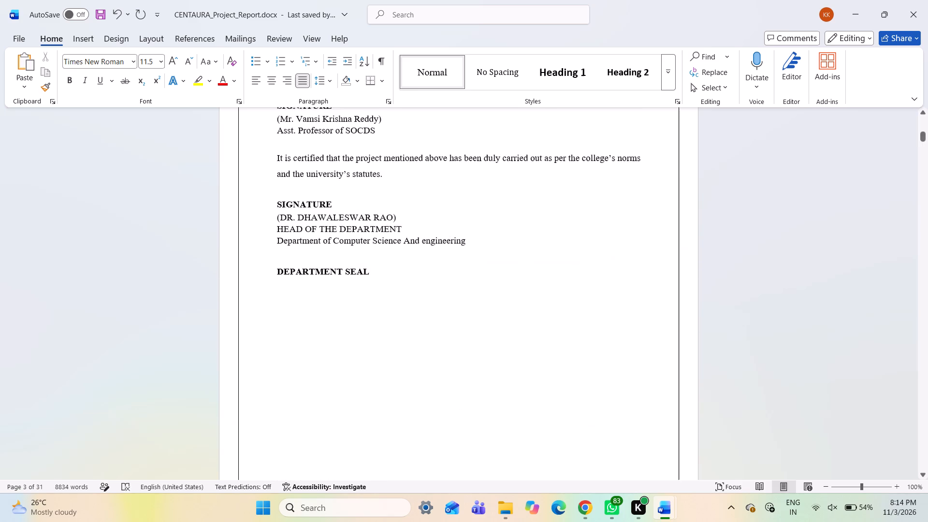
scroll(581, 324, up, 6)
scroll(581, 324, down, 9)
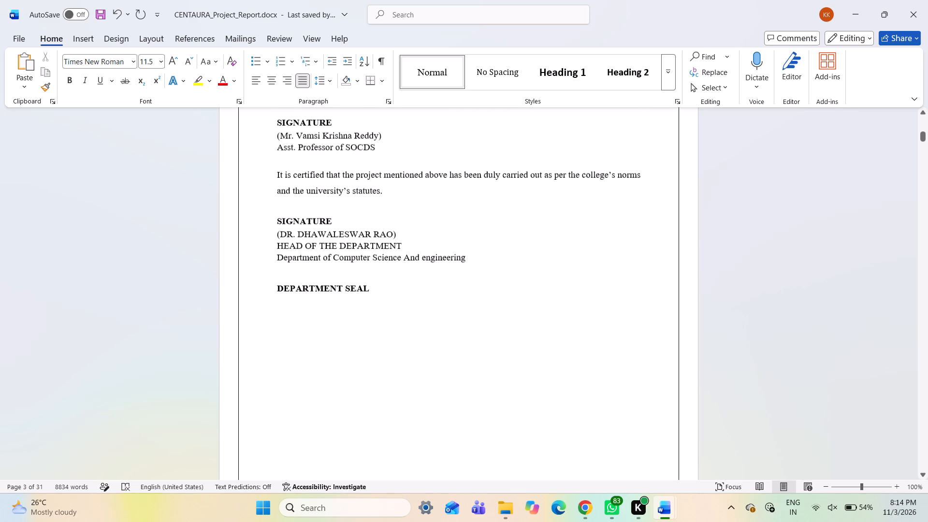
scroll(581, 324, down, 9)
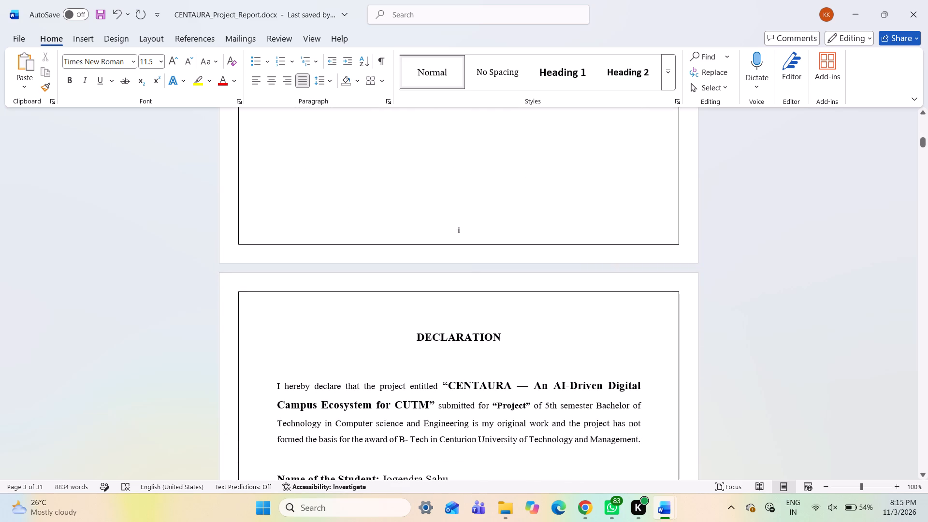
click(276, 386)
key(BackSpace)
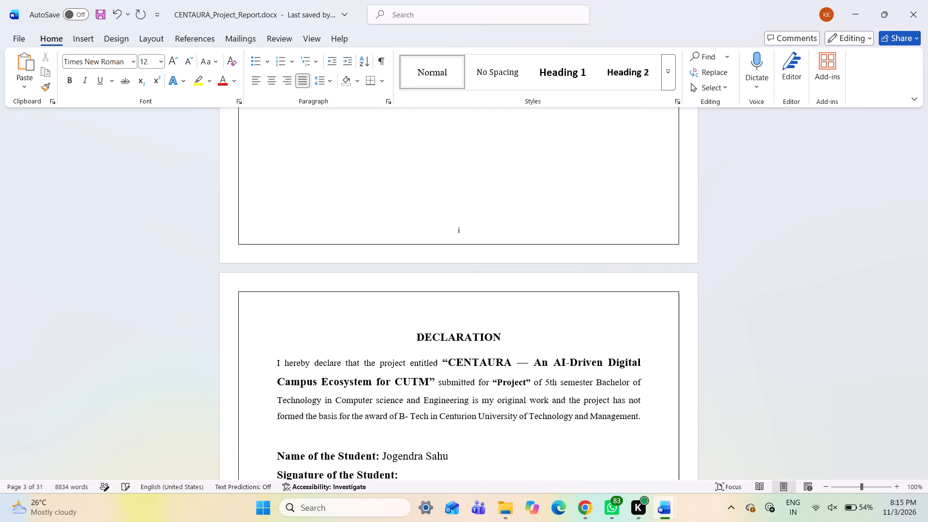
Review the pages from the Bonafide Certificate through the Declaration to the student details at the end of the acknowledgement text.
scroll(316, 370, up, 13)
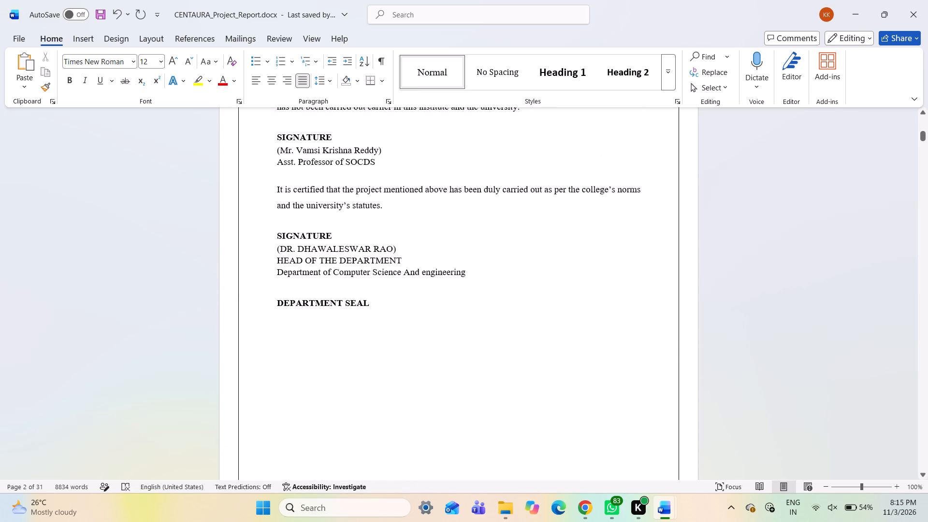
scroll(316, 370, up, 8)
scroll(309, 402, down, 15)
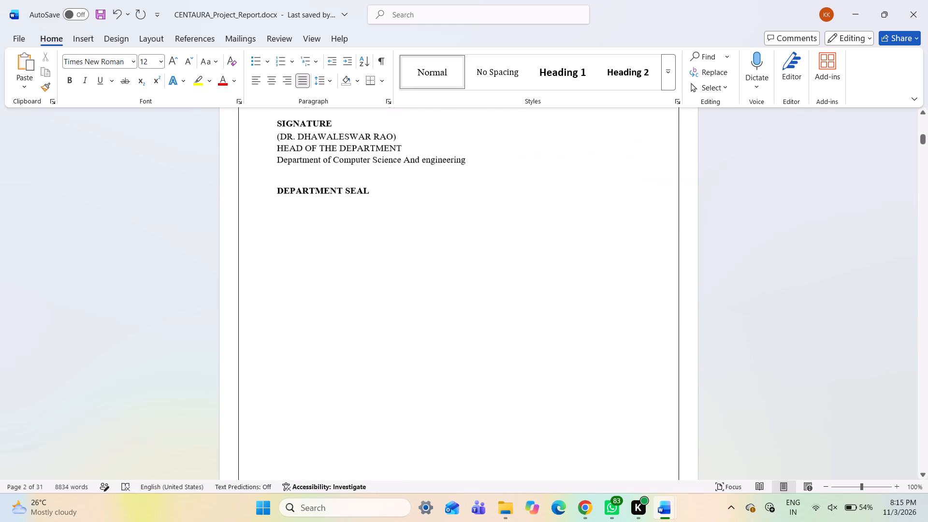
scroll(305, 438, down, 15)
scroll(305, 438, down, 8)
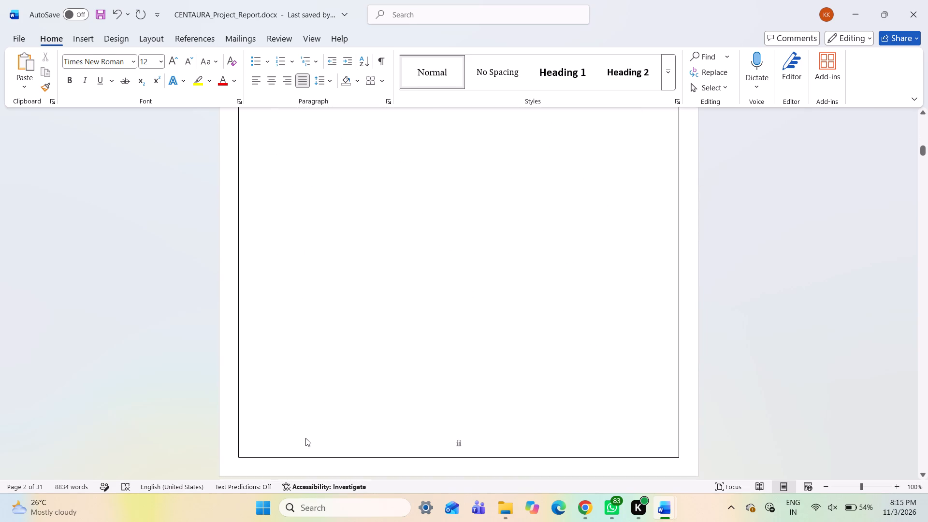
scroll(305, 438, down, 17)
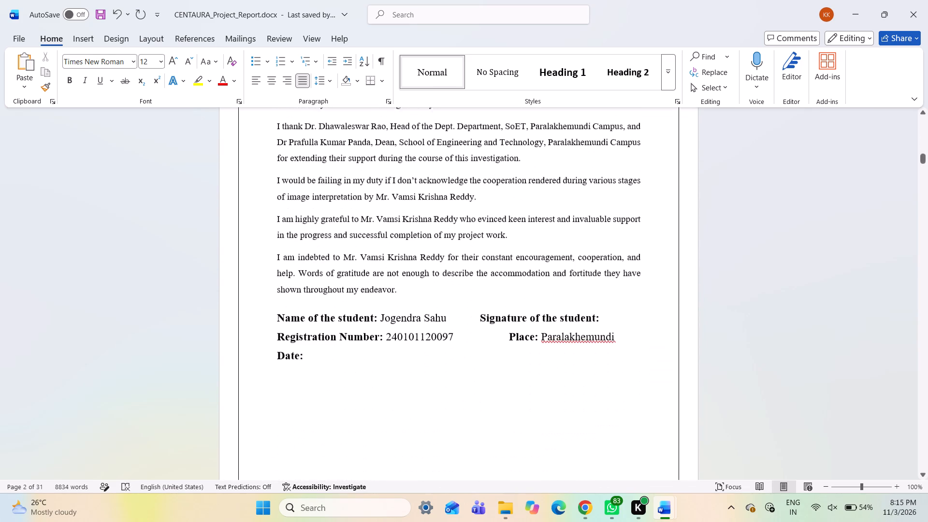
scroll(305, 438, down, 1)
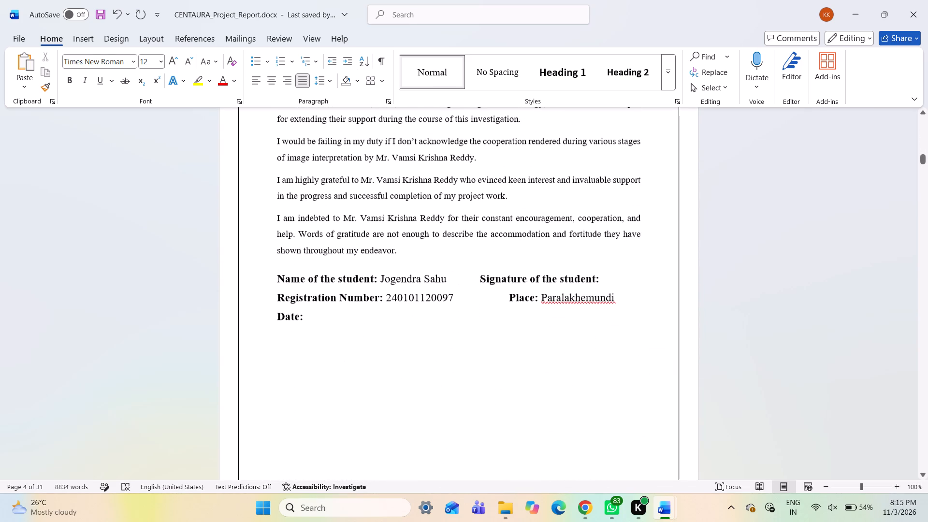
Put the student signature and place labels on their own lines below the acknowledgement text, with a blank line above the student's name.
click(480, 282)
key(Return)
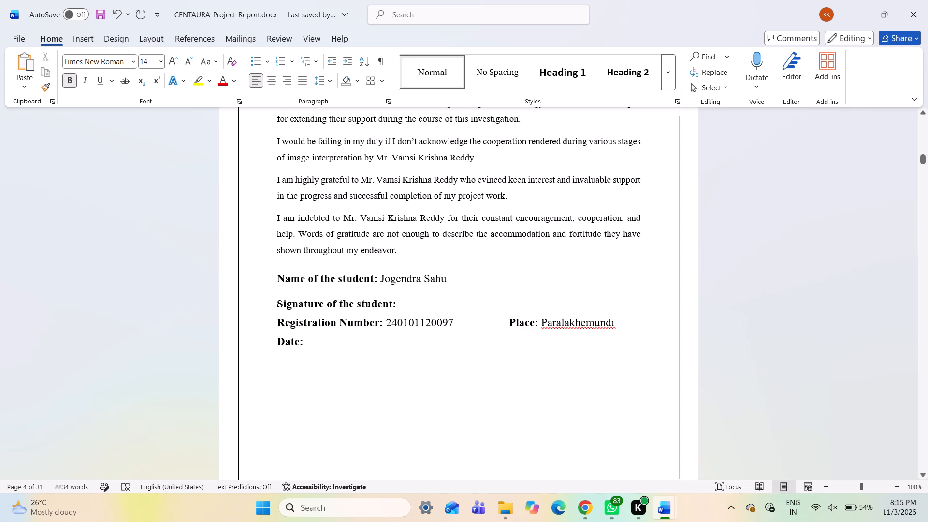
click(278, 275)
key(Return)
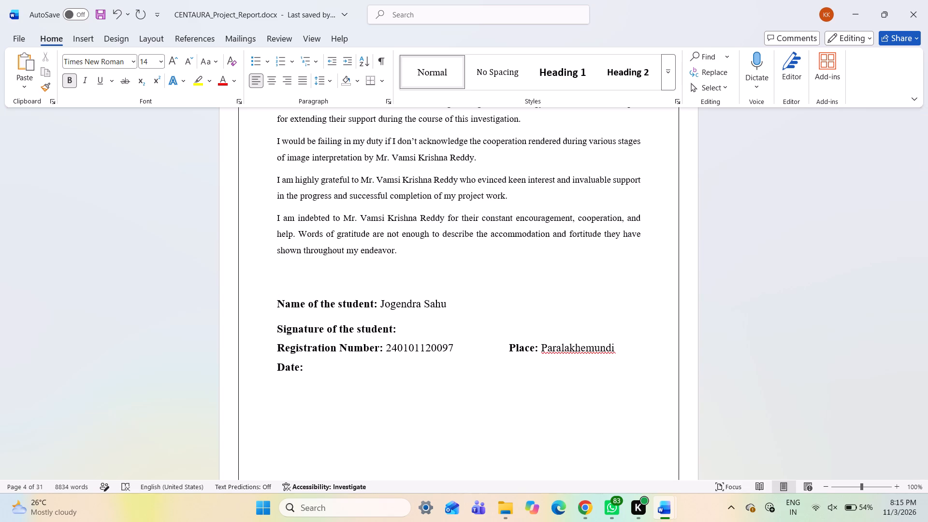
click(276, 328)
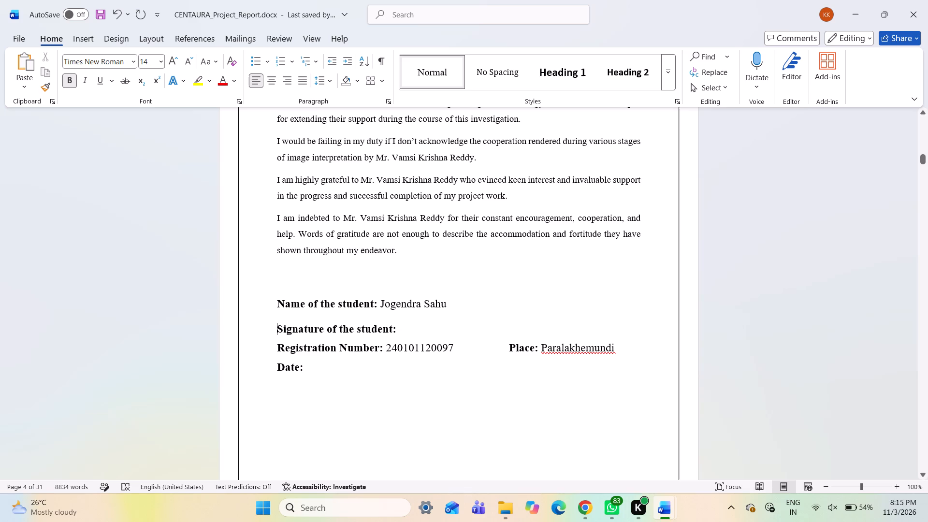
key(BackSpace)
key(Return)
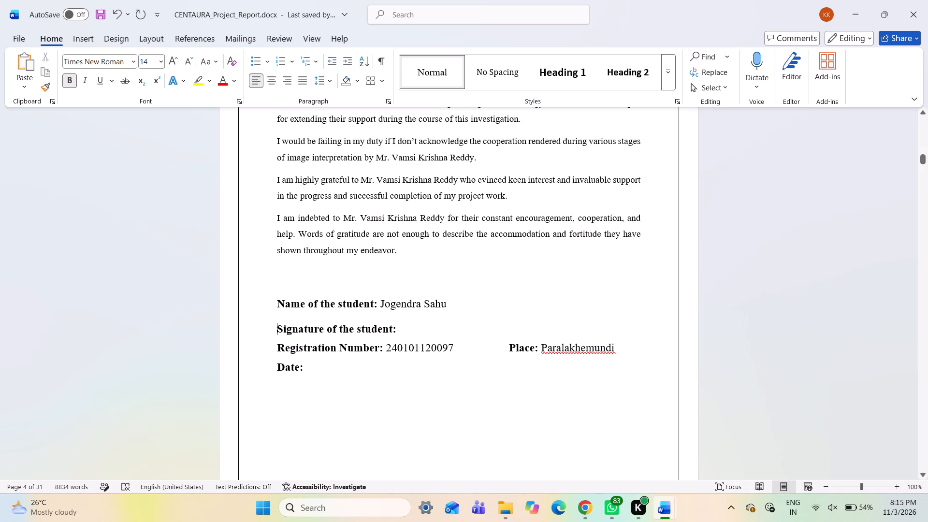
click(276, 299)
click(509, 347)
key(Return)
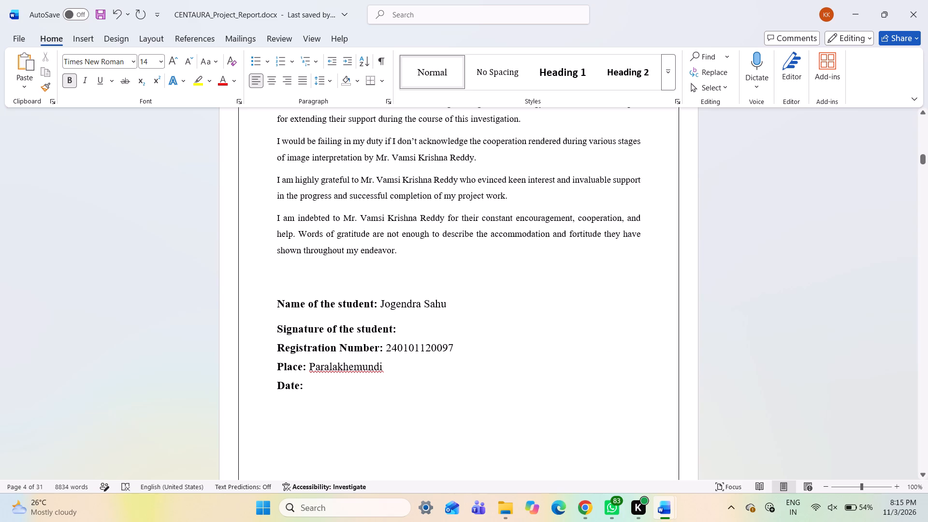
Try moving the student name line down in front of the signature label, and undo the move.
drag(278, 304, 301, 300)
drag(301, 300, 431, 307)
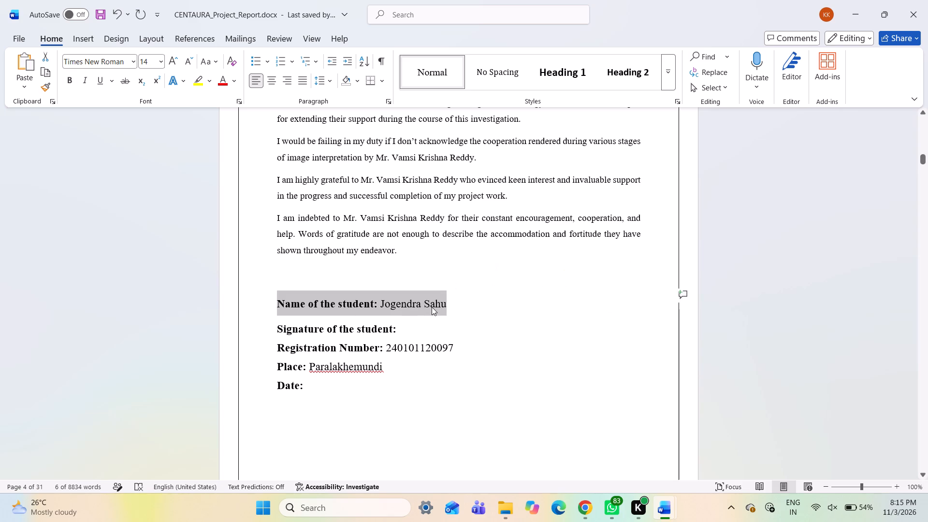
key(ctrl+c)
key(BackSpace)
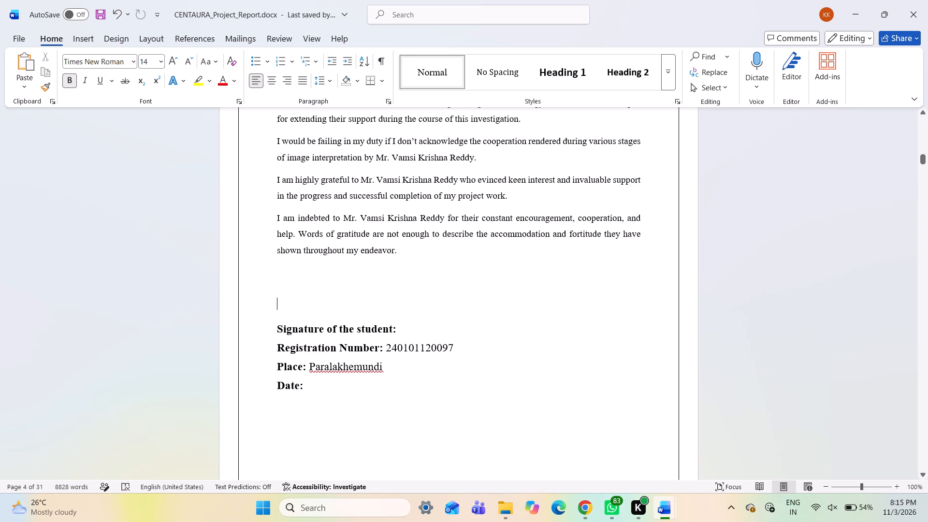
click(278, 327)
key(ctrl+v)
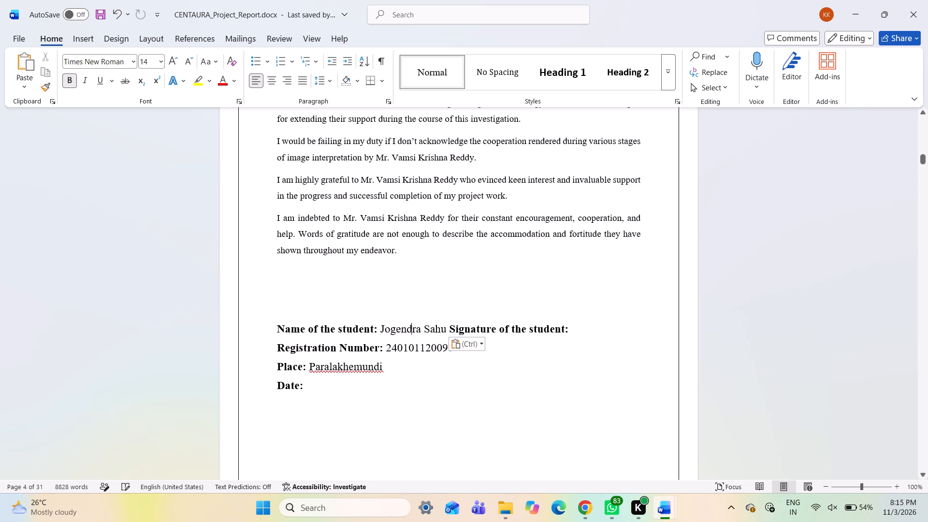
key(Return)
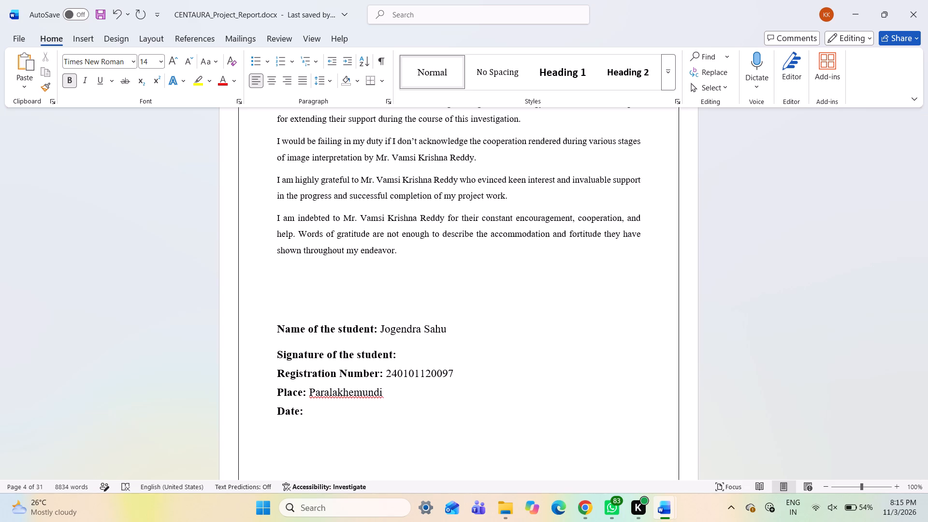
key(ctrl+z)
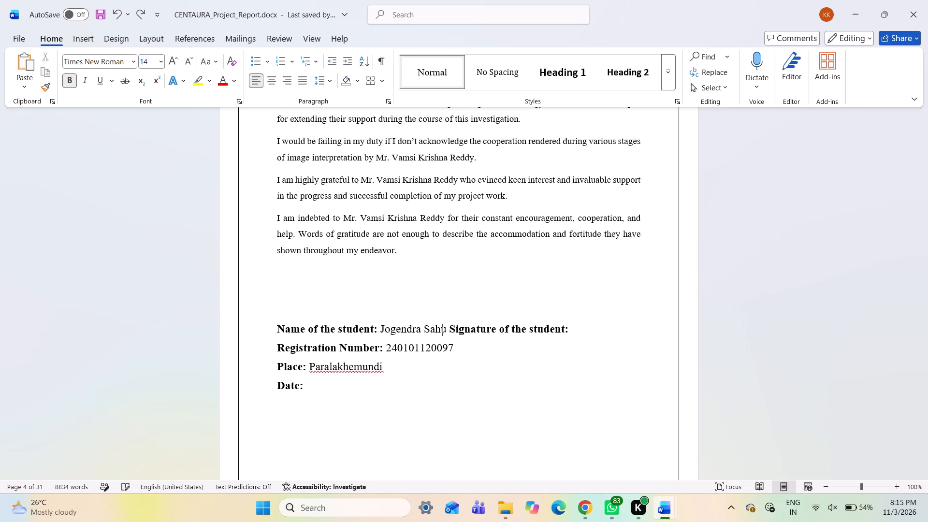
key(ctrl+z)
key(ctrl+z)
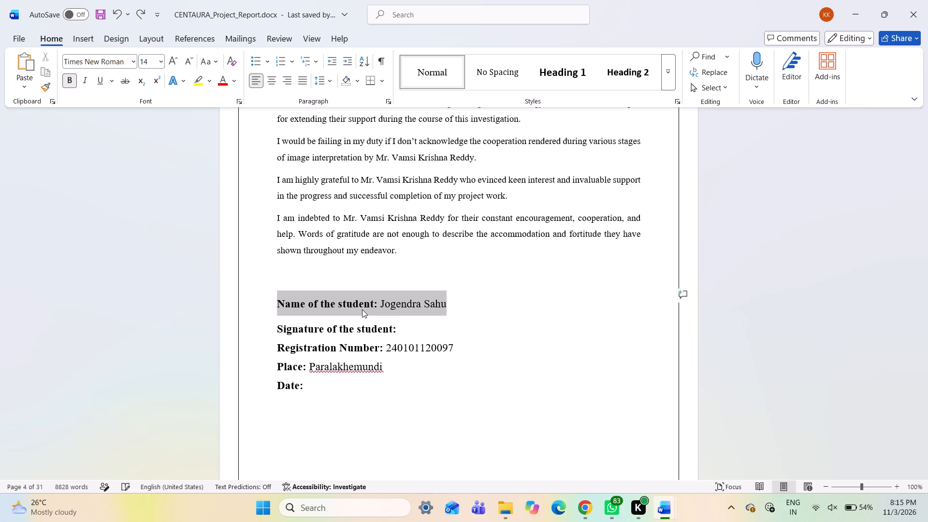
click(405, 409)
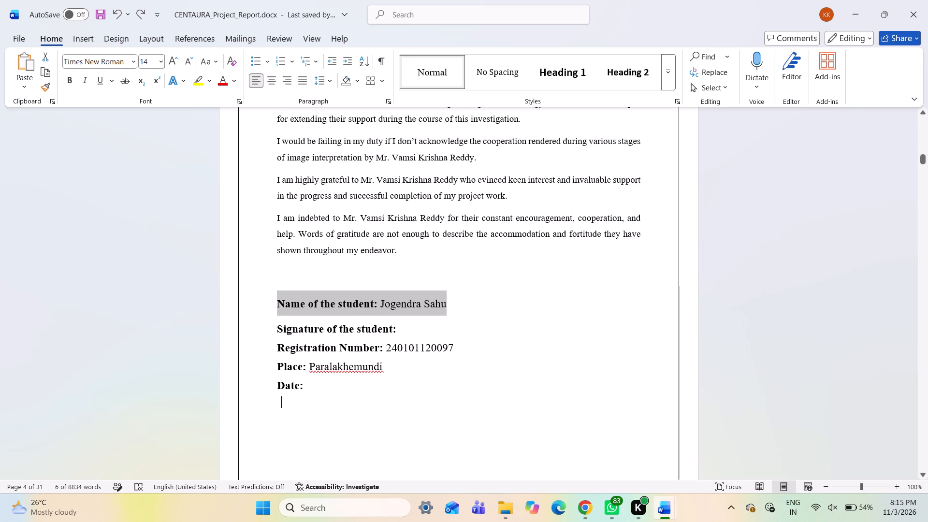
Remove the leftover spacing after the student's name, keeping the signature label on its own line.
click(276, 326)
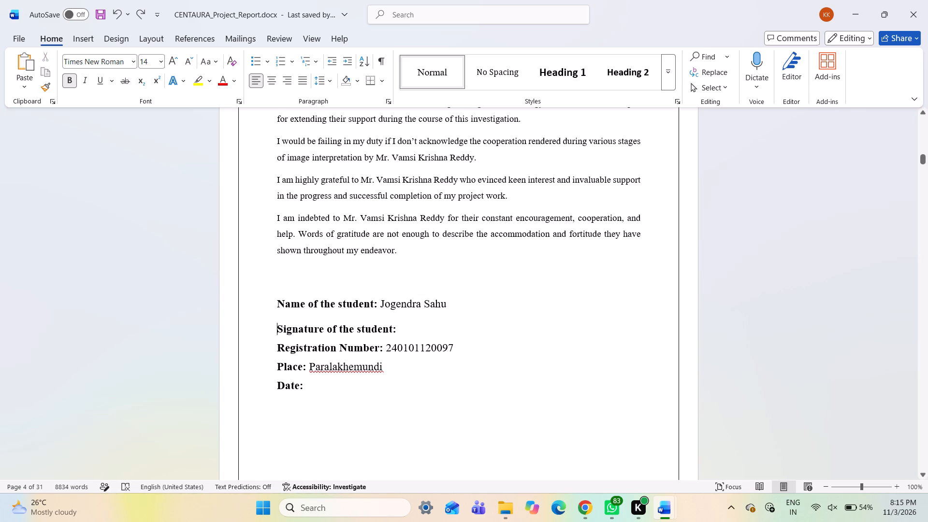
key(BackSpace)
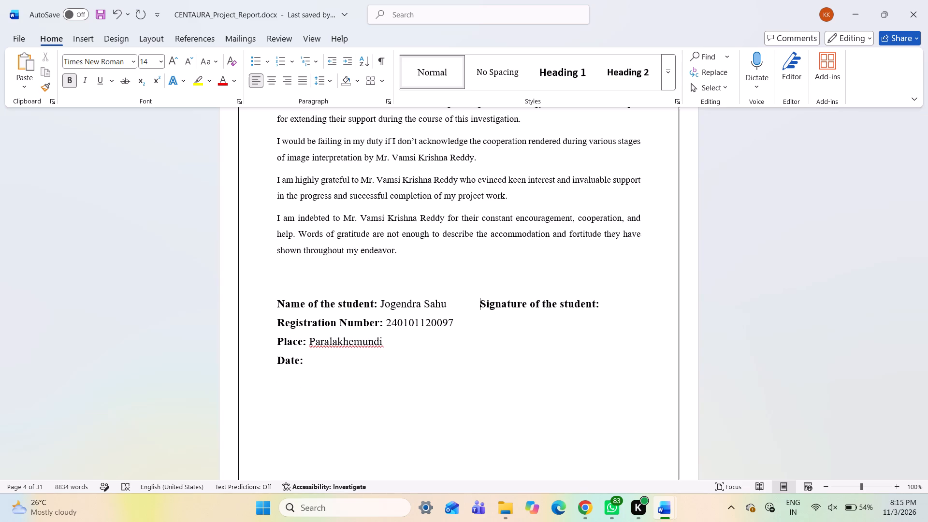
key(BackSpace)
key(BackSpace)
key(Return)
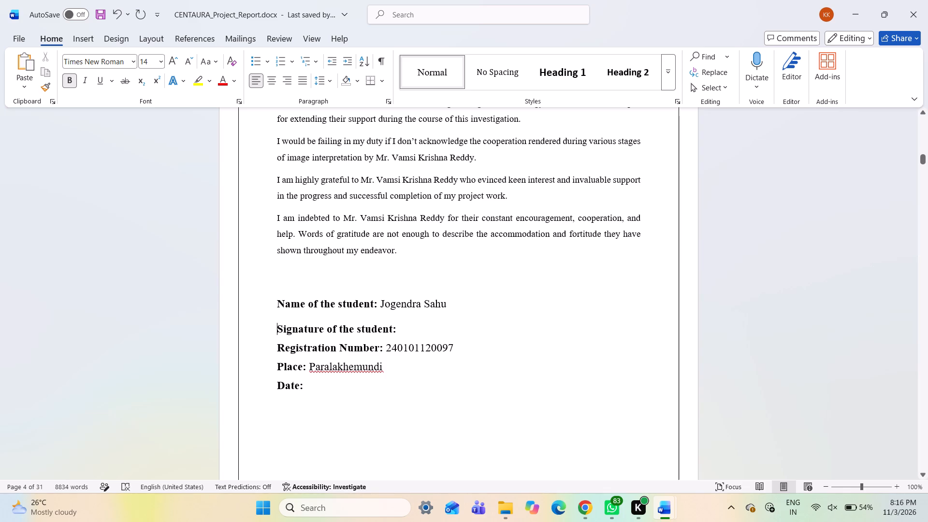
Review the layout from the acknowledgement's student details through the abstract and the table of contents.
scroll(463, 349, down, 2)
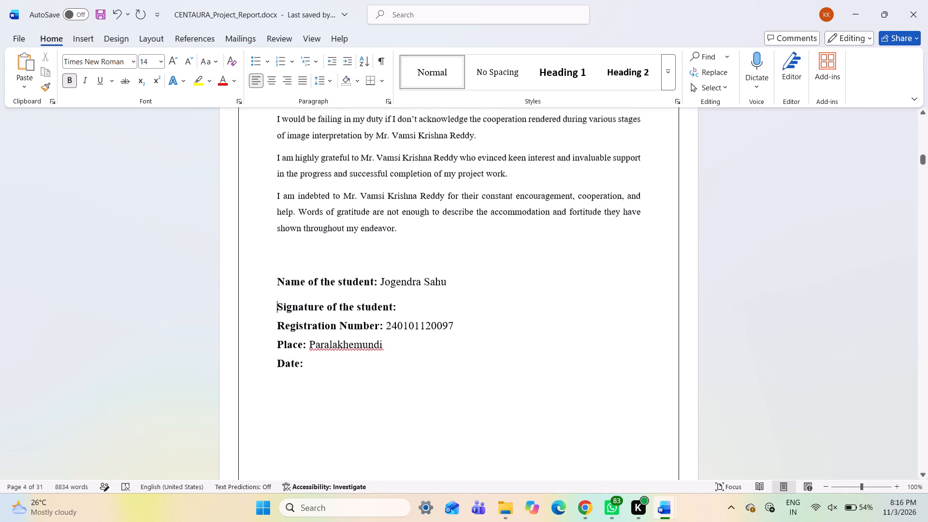
scroll(464, 349, down, 3)
scroll(464, 349, up, 6)
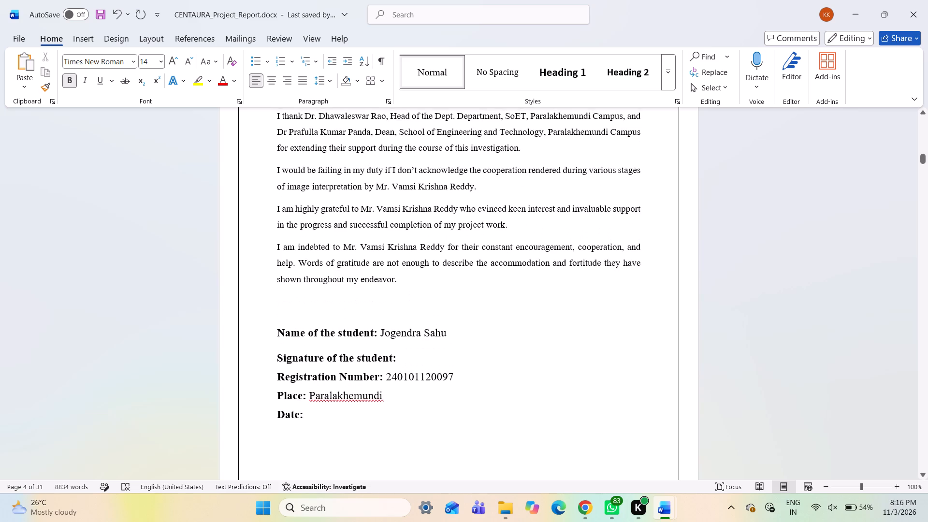
scroll(464, 349, down, 17)
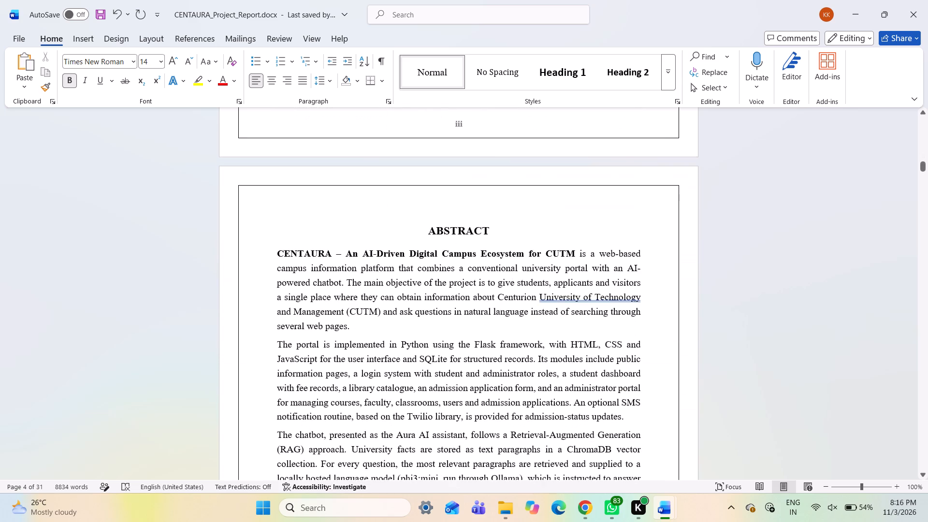
scroll(466, 356, down, 6)
scroll(466, 356, up, 4)
scroll(466, 356, down, 1)
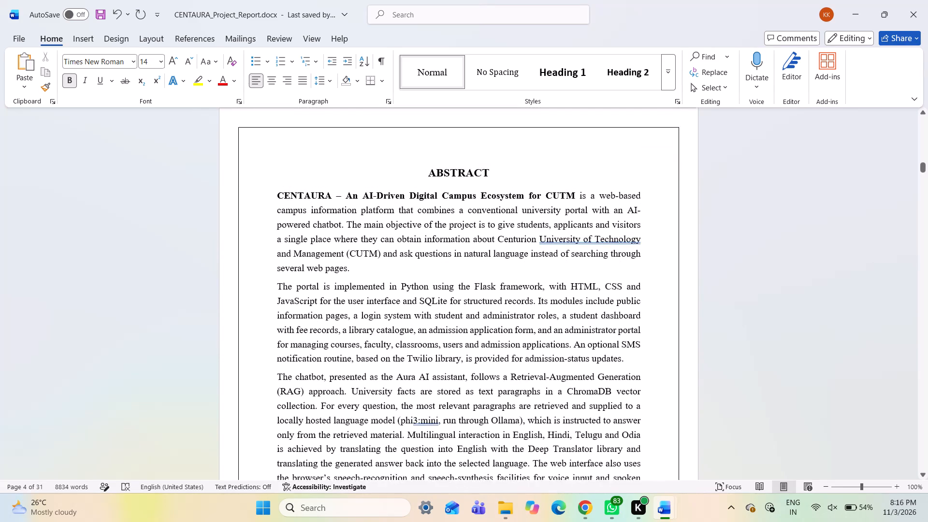
scroll(466, 356, down, 3)
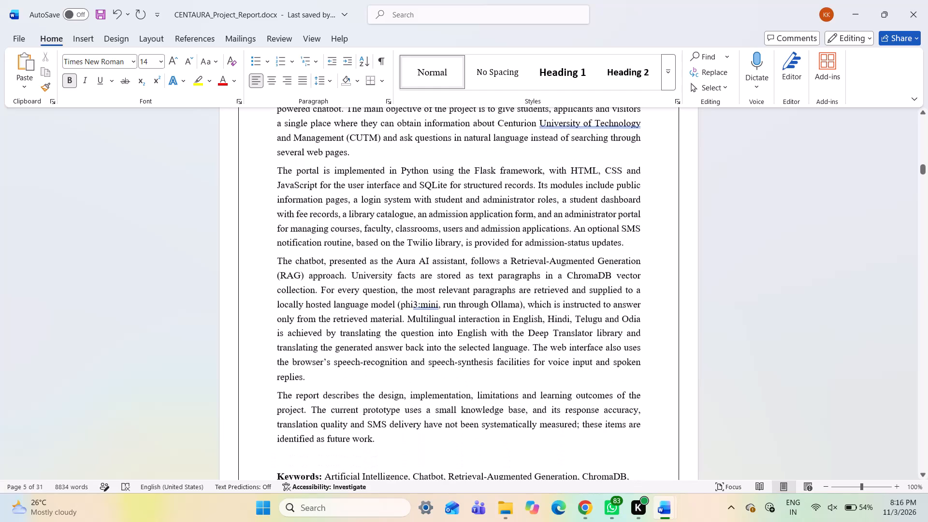
scroll(501, 378, down, 2)
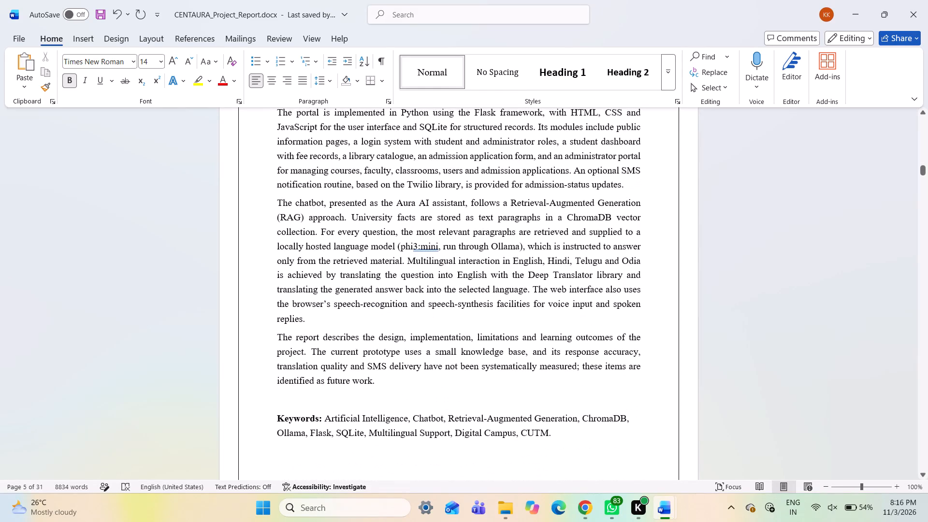
scroll(501, 378, down, 13)
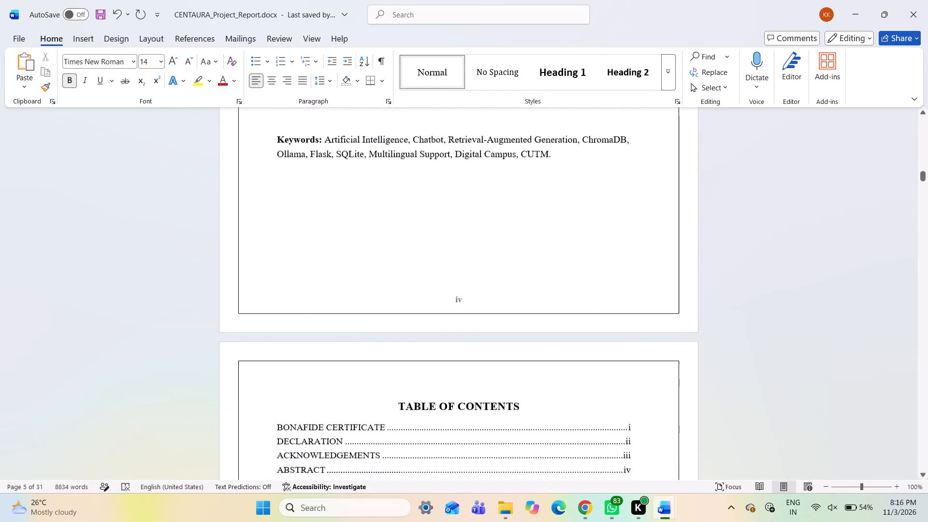
scroll(501, 378, down, 5)
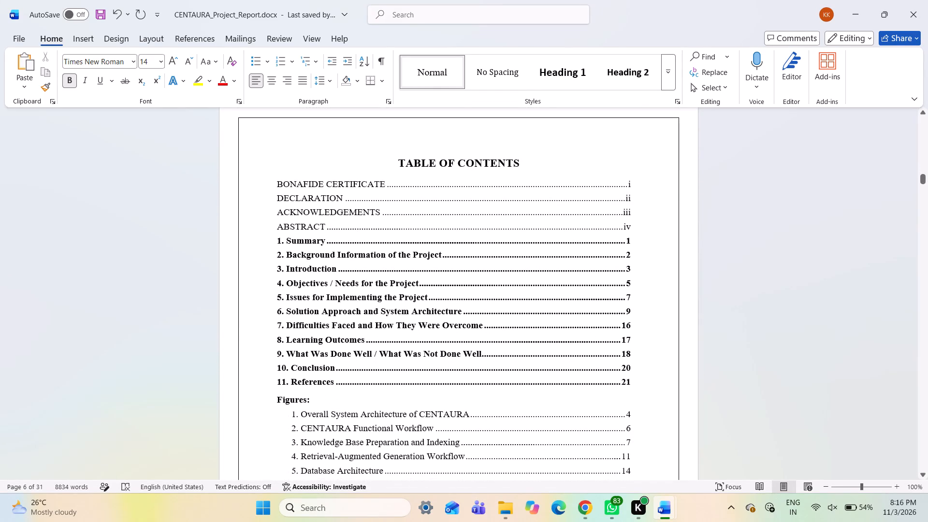
scroll(495, 361, down, 8)
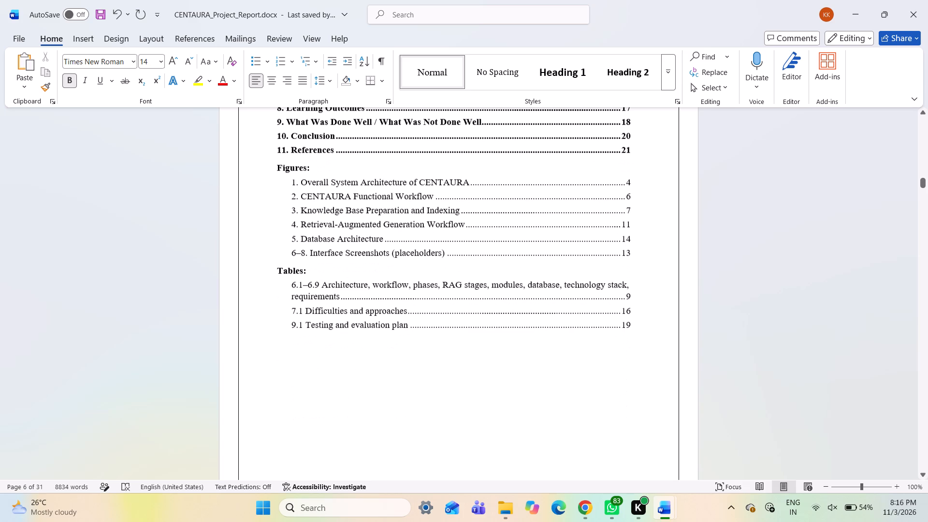
scroll(37, 362, down, 6)
scroll(571, 333, down, 6)
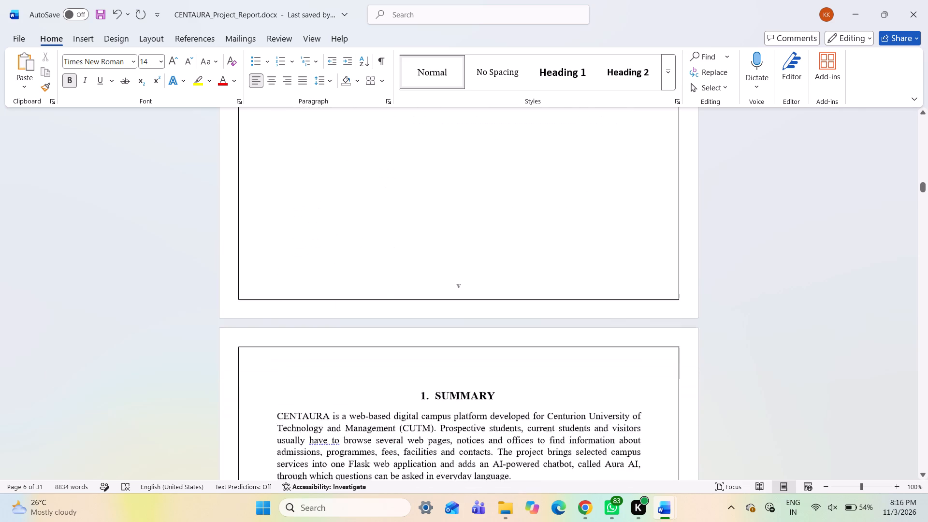
Read through the Summary chapter and check its paragraph text and layout.
scroll(576, 330, down, 6)
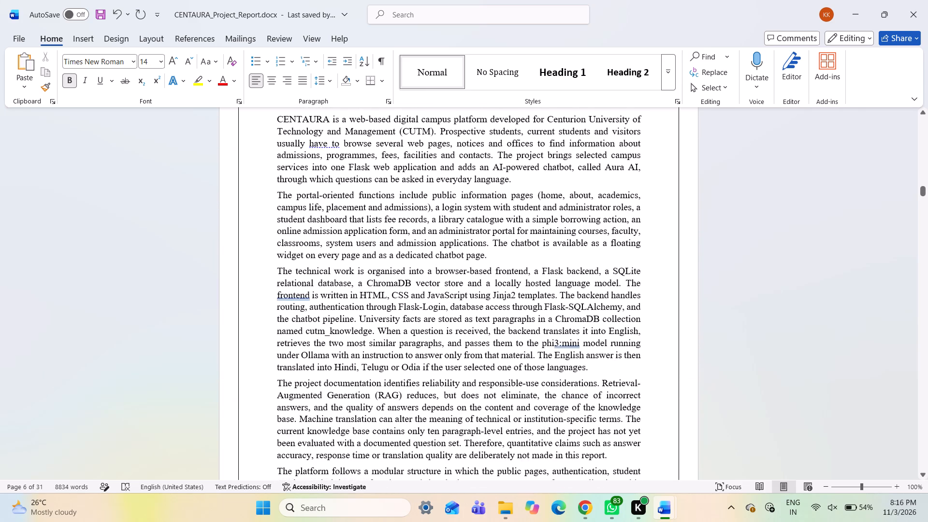
scroll(576, 328, down, 6)
scroll(576, 328, up, 8)
scroll(576, 328, down, 2)
double_click(397, 311)
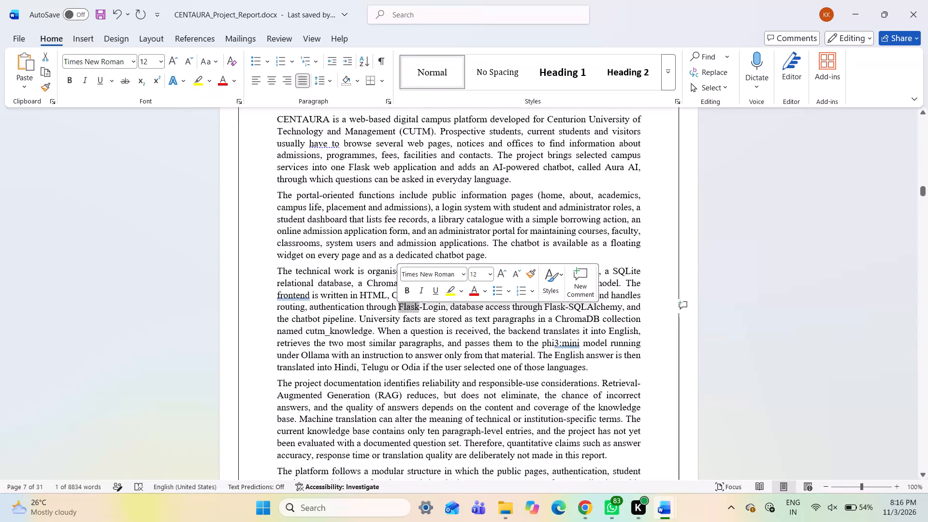
click(338, 346)
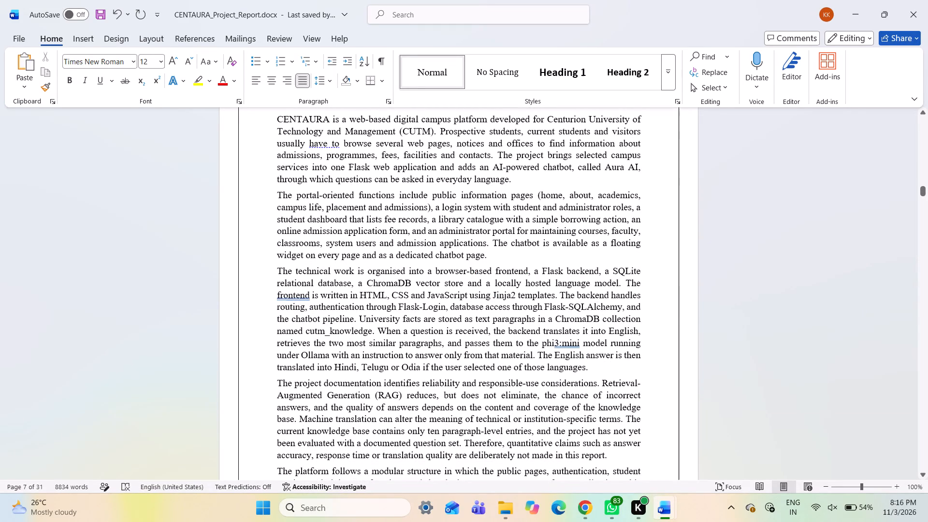
scroll(663, 297, down, 1)
scroll(497, 307, down, 5)
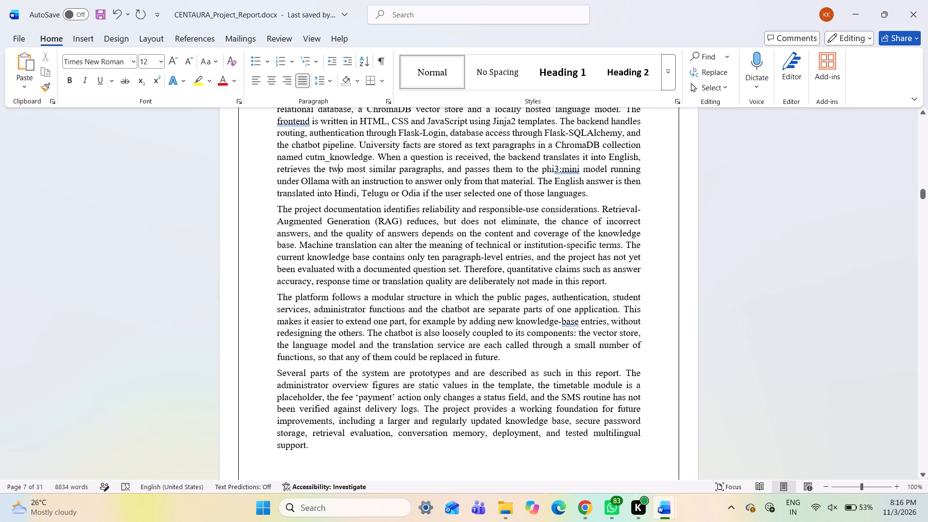
Make the phrase "Retrieval-Augmented Generation (RAG)" bold in the Summary chapter's paragraph on reliability and responsible use.
drag(604, 206, 388, 222)
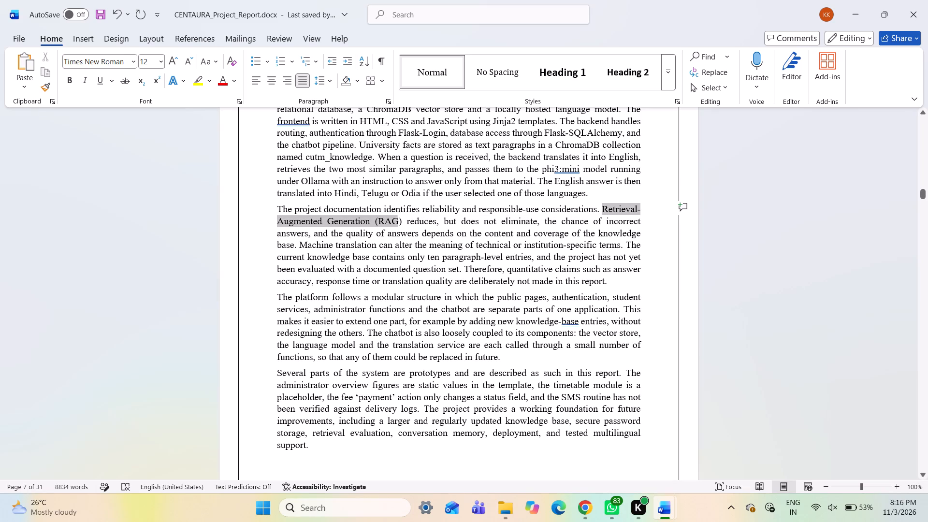
drag(388, 222, 402, 218)
drag(402, 218, 402, 226)
click(413, 206)
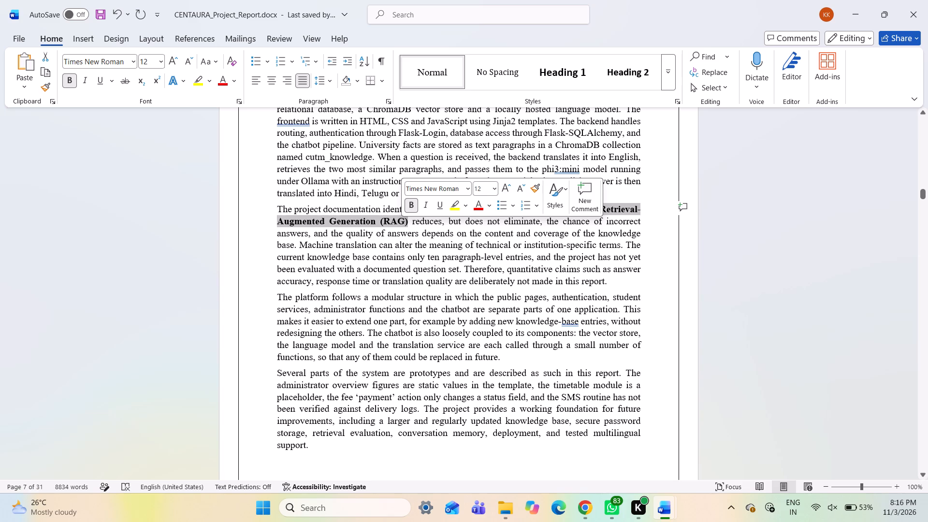
click(262, 251)
Make the word "CENTAURA" bold at the start of the Summary chapter's first paragraph.
scroll(455, 295, up, 2)
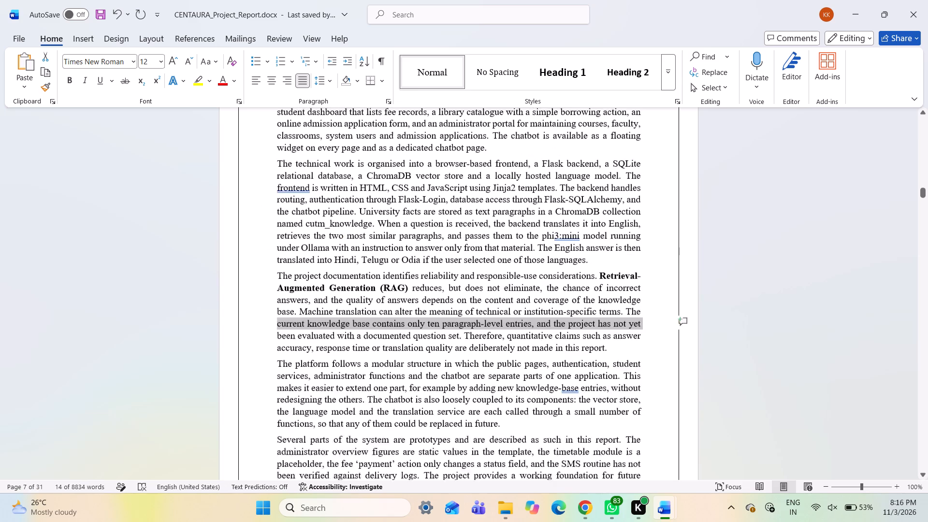
scroll(455, 295, up, 2)
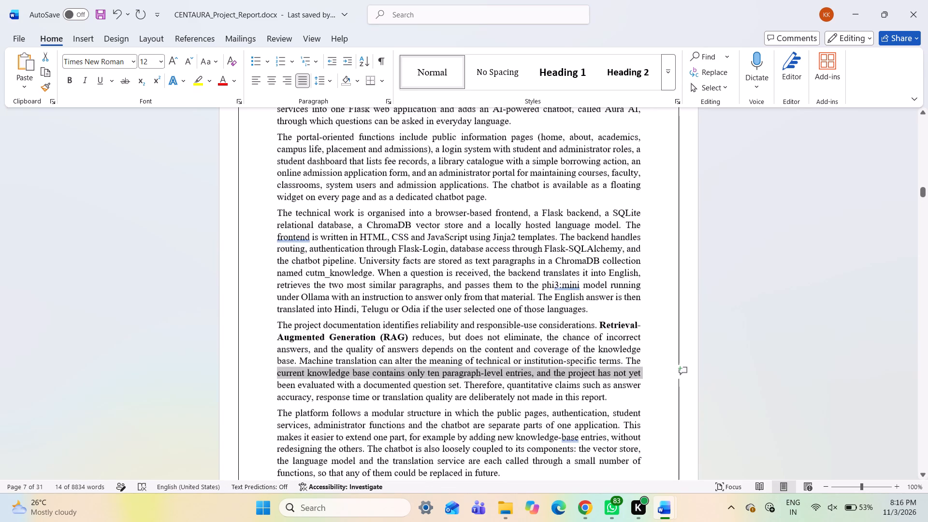
scroll(533, 226, up, 3)
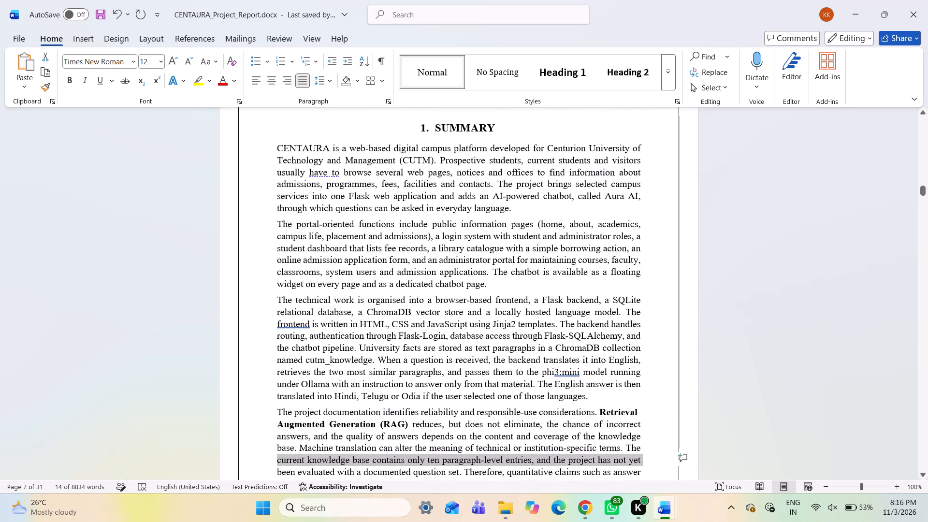
scroll(462, 204, down, 14)
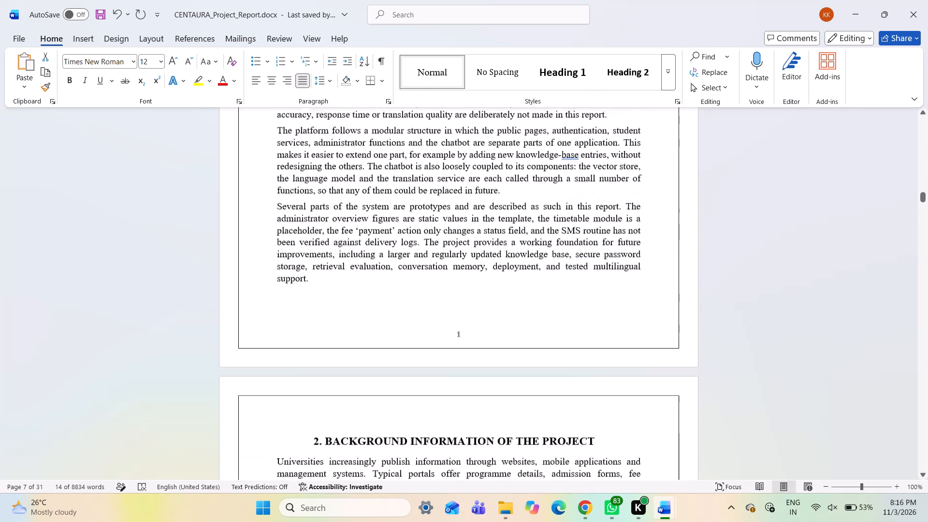
scroll(456, 221, up, 15)
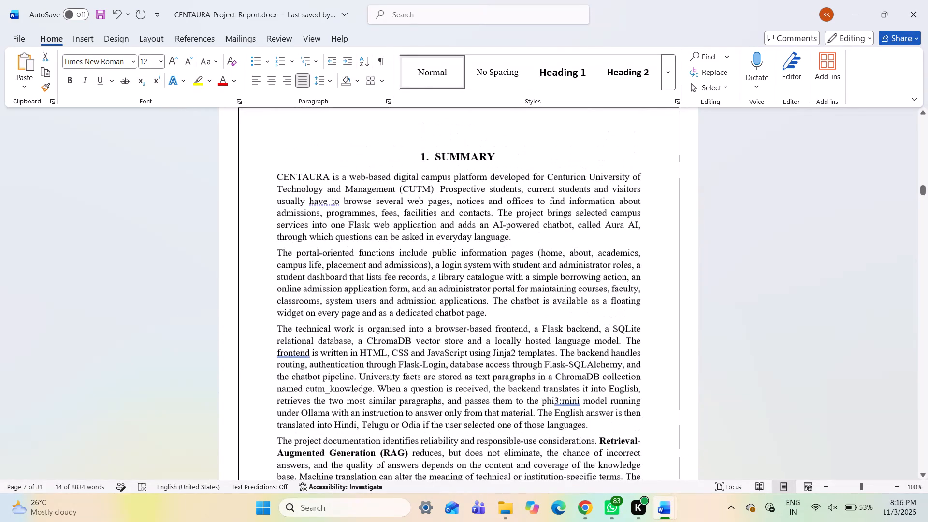
drag(275, 177, 330, 180)
click(335, 158)
click(284, 138)
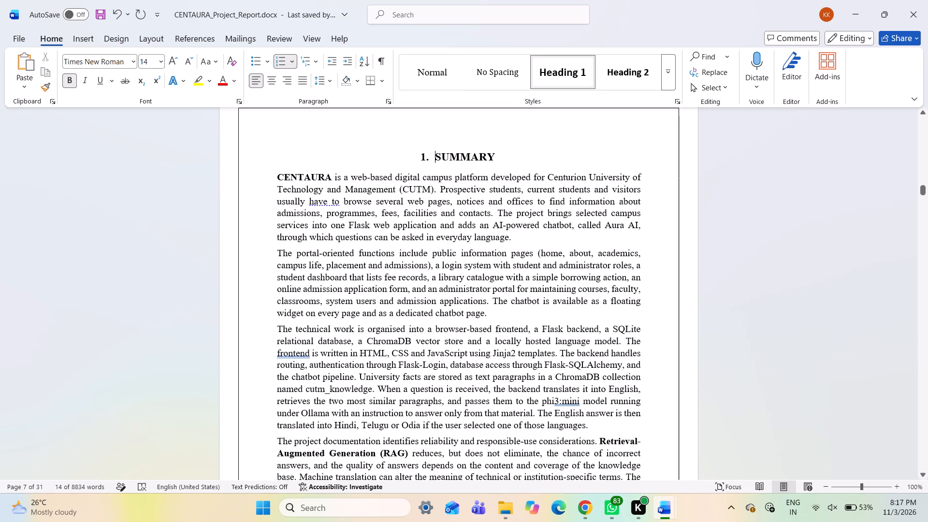
Check the font size and style of the "Background Information of the Project" heading and compare its page with the Summary chapter.
scroll(439, 221, down, 12)
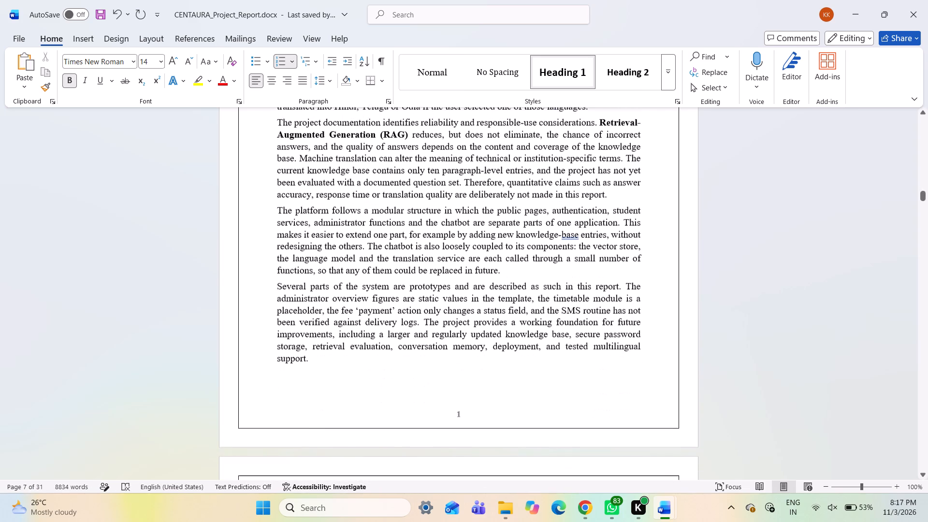
scroll(439, 224, down, 8)
double_click(360, 316)
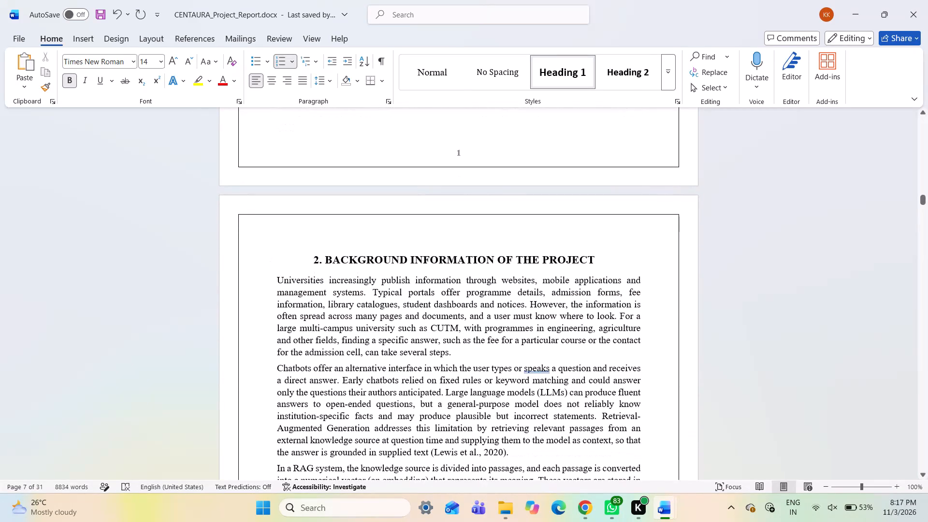
click(250, 242)
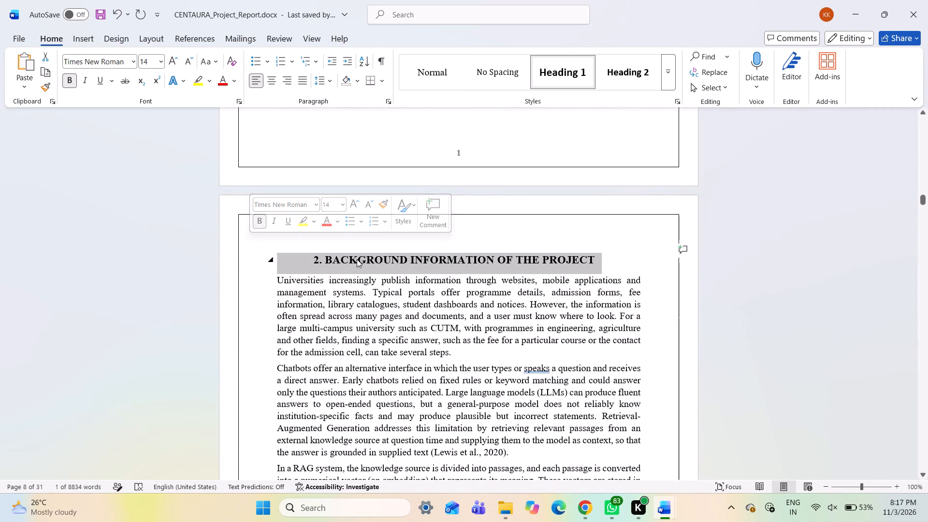
click(525, 227)
scroll(525, 227, down, 6)
scroll(525, 227, up, 13)
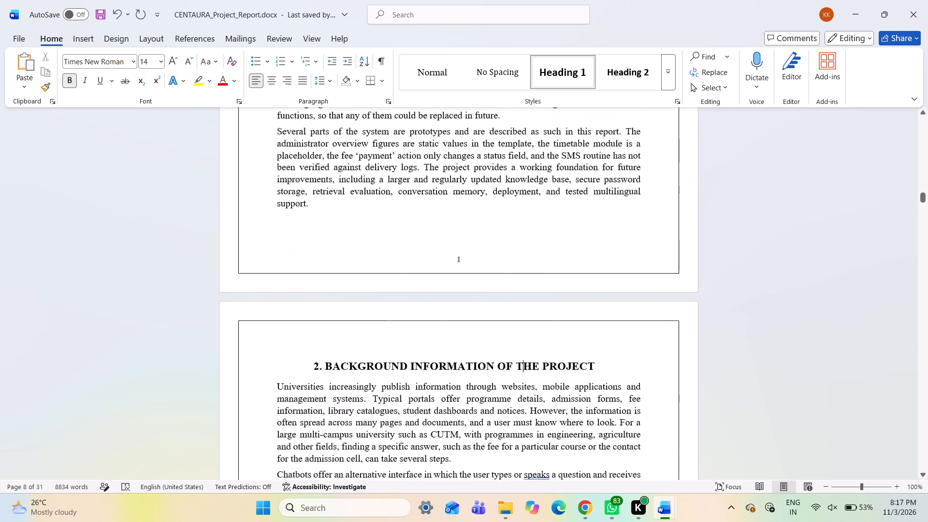
scroll(525, 227, up, 16)
Review the text and layout of the Background and Introduction chapters through section 3.1 and the system architecture figure.
scroll(525, 227, down, 5)
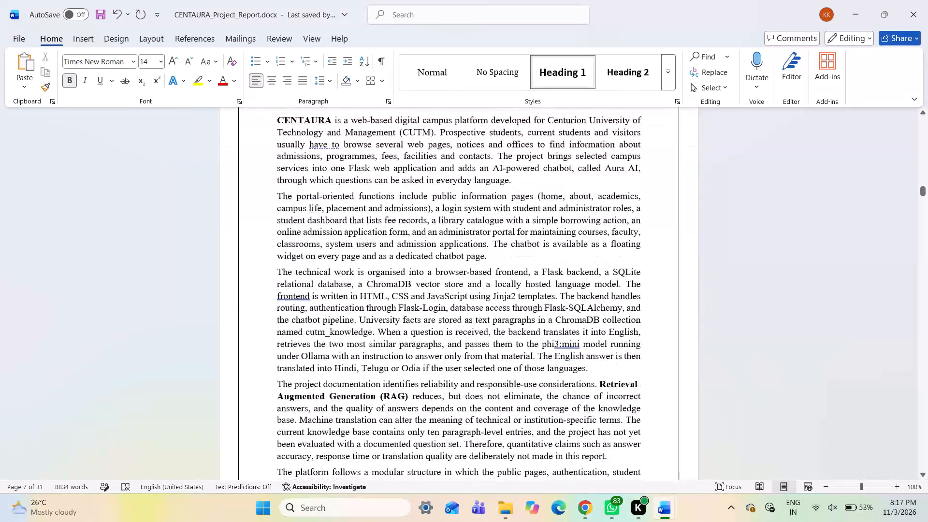
scroll(525, 227, down, 15)
scroll(525, 227, down, 14)
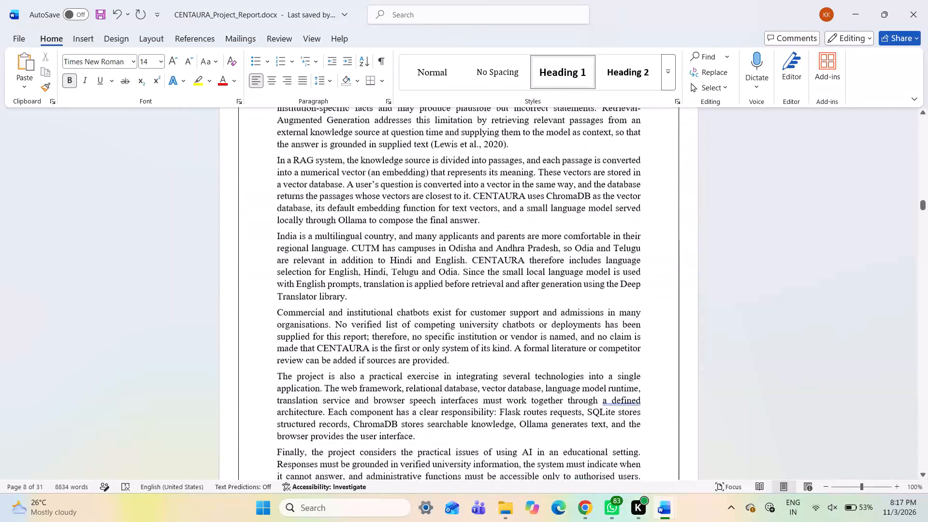
scroll(525, 227, down, 13)
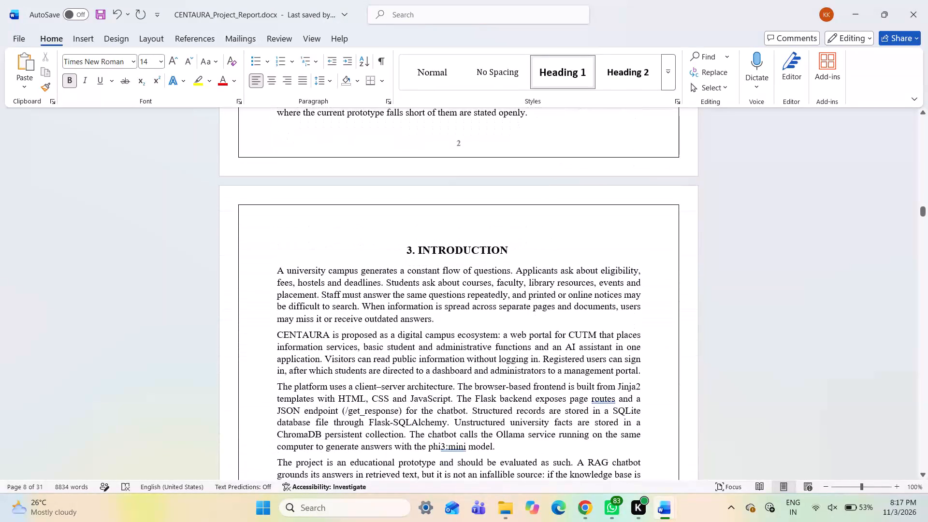
scroll(525, 227, down, 16)
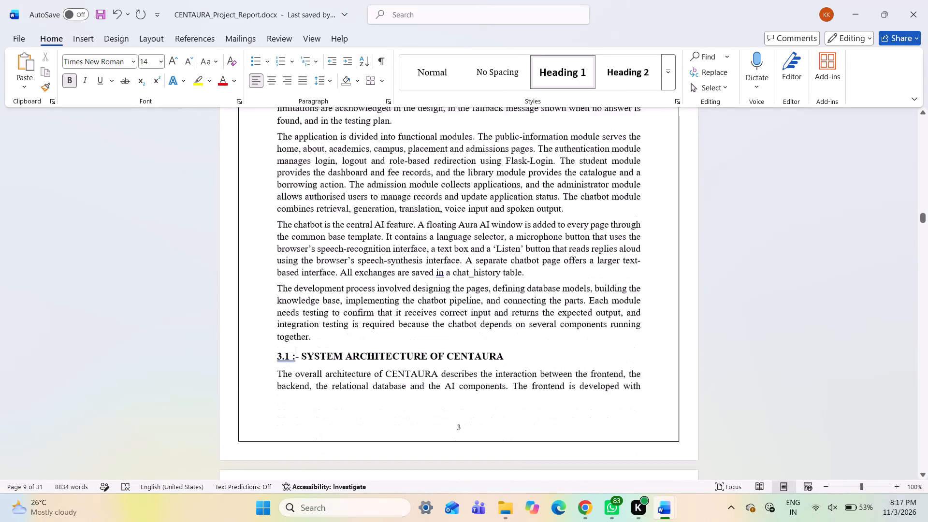
scroll(525, 227, down, 1)
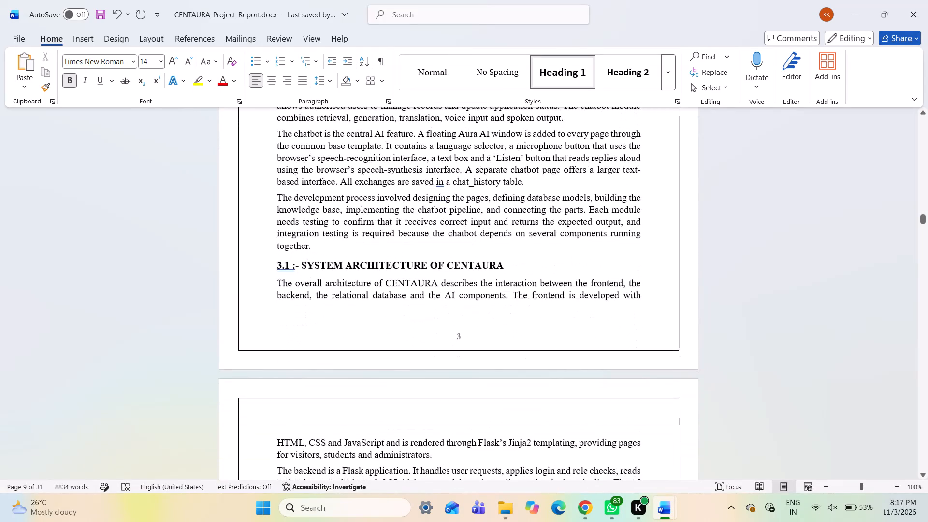
scroll(525, 227, down, 6)
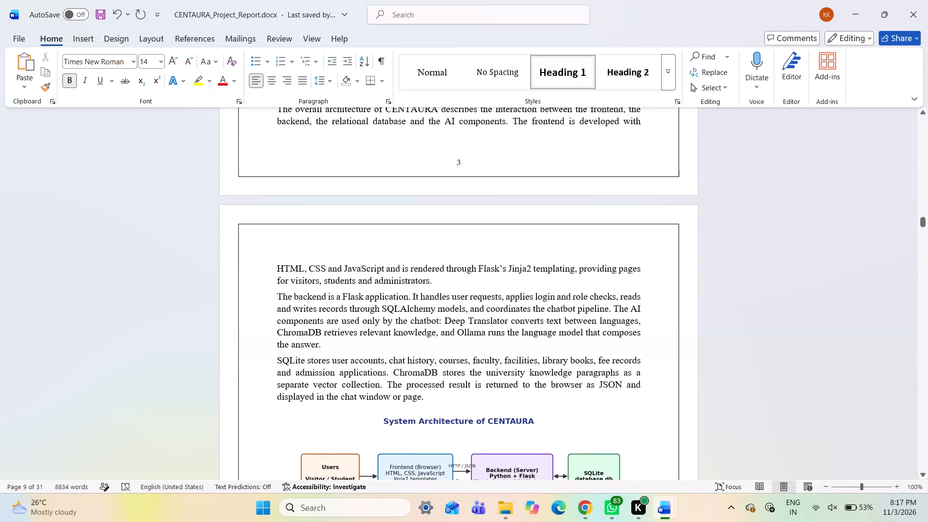
scroll(525, 227, down, 10)
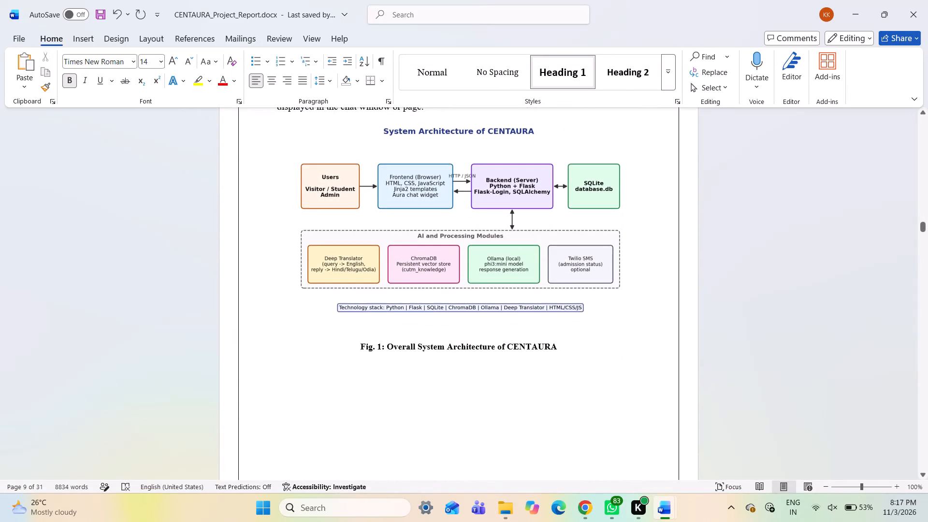
scroll(525, 227, down, 4)
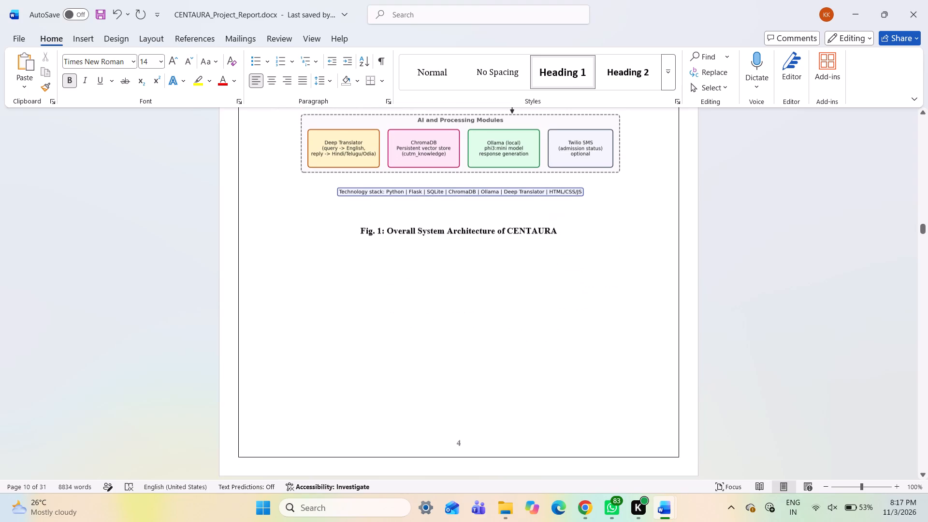
scroll(466, 273, up, 5)
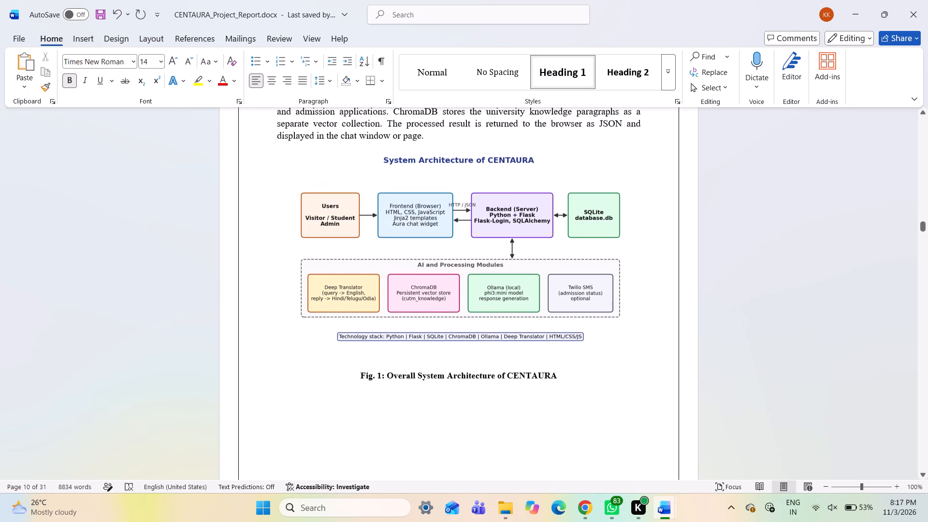
Review the Objectives chapter and its functional workflow figure, continuing to the start of chapter 5.
scroll(466, 273, down, 18)
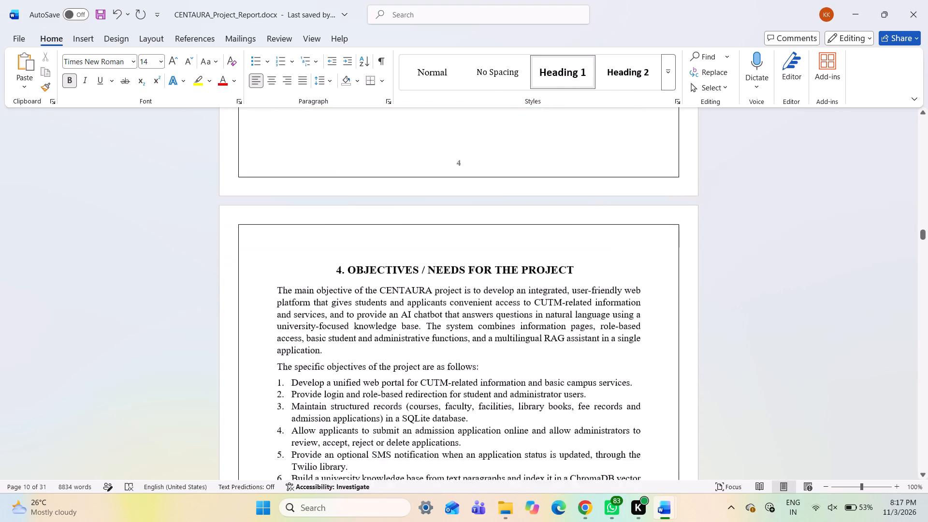
scroll(466, 273, down, 16)
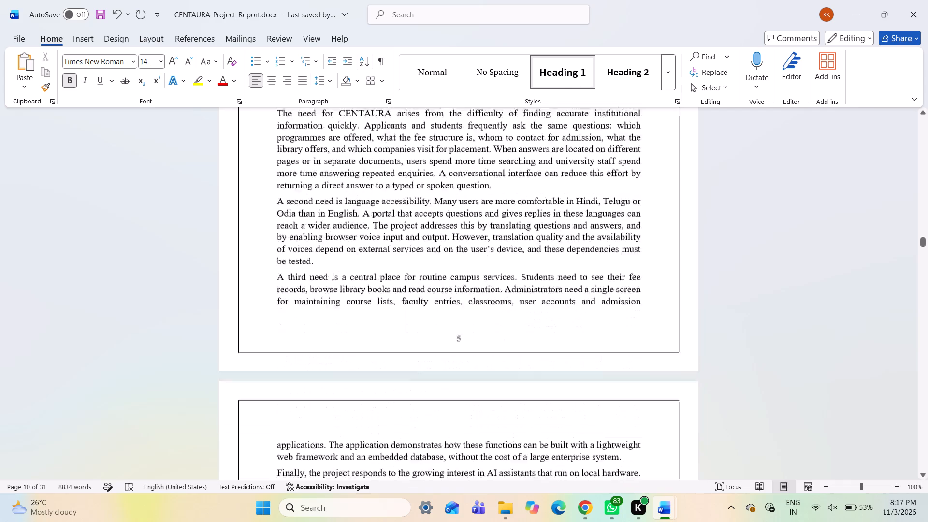
scroll(466, 273, down, 15)
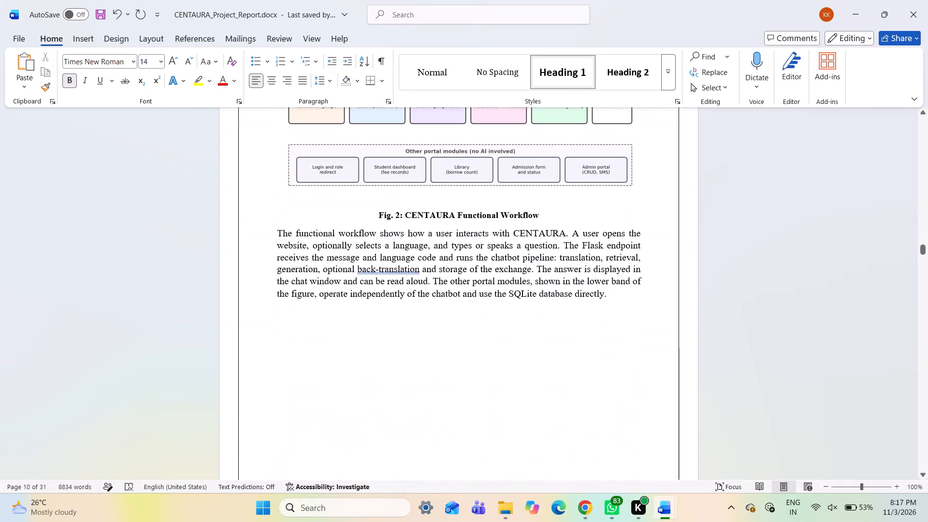
scroll(466, 273, down, 16)
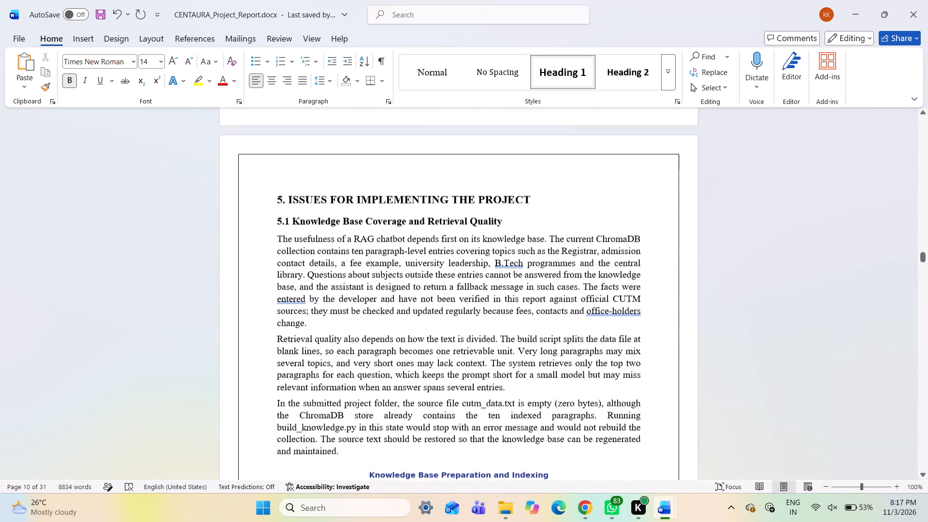
Check the font size and style of the chapter 5 heading and of subheadings 5.1 and 5.2.
click(483, 206)
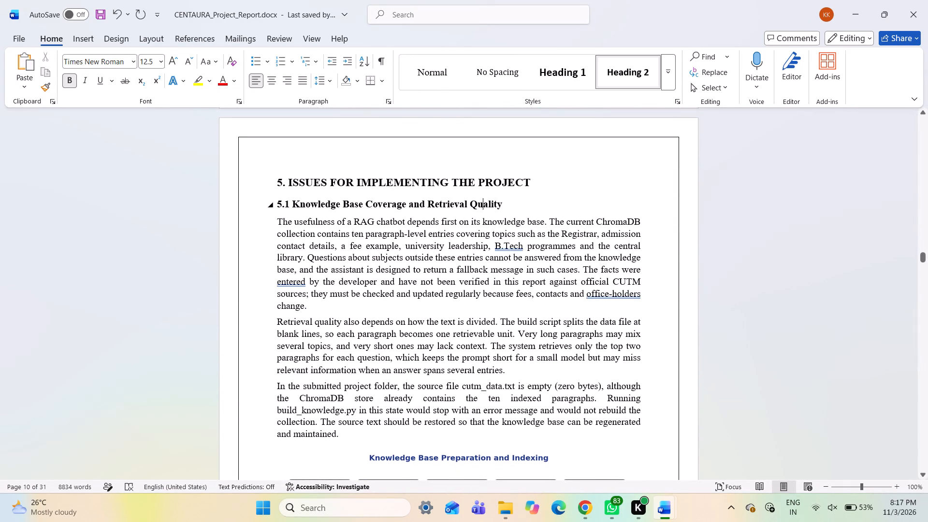
double_click(483, 206)
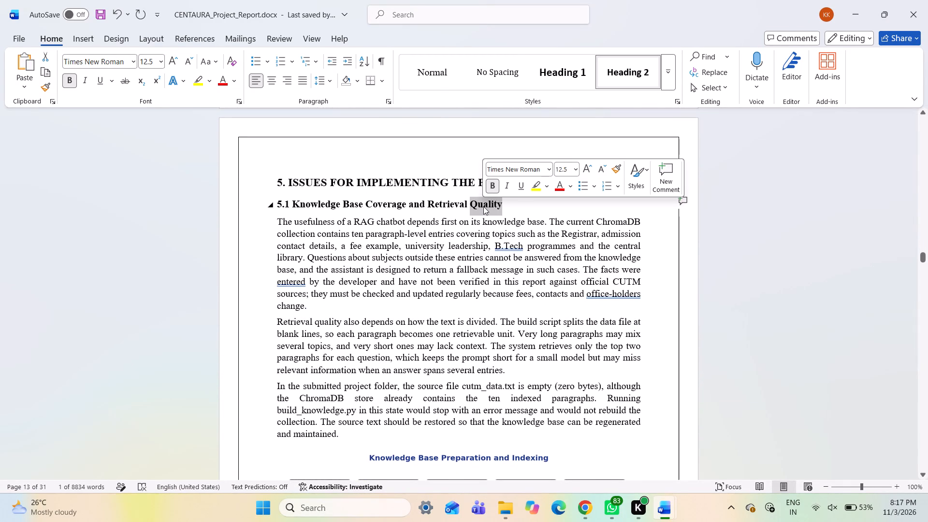
double_click(414, 182)
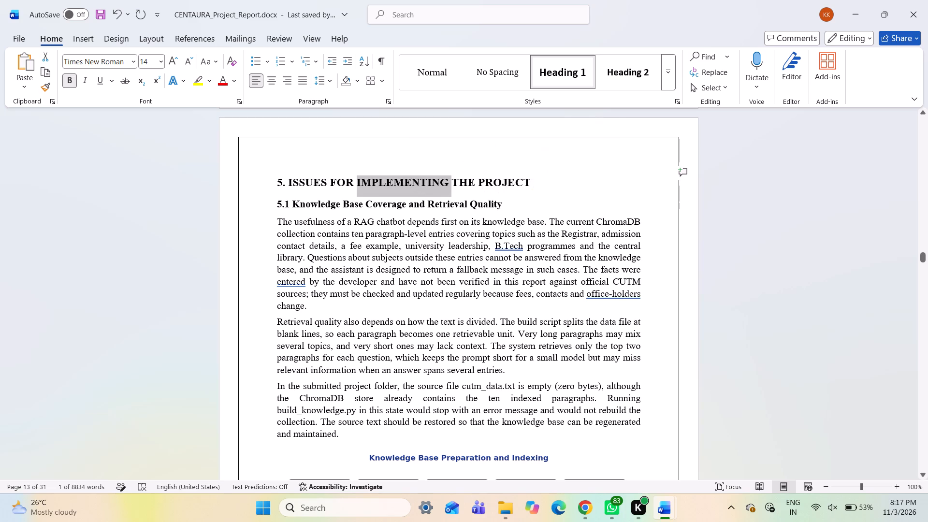
click(284, 152)
scroll(403, 237, down, 12)
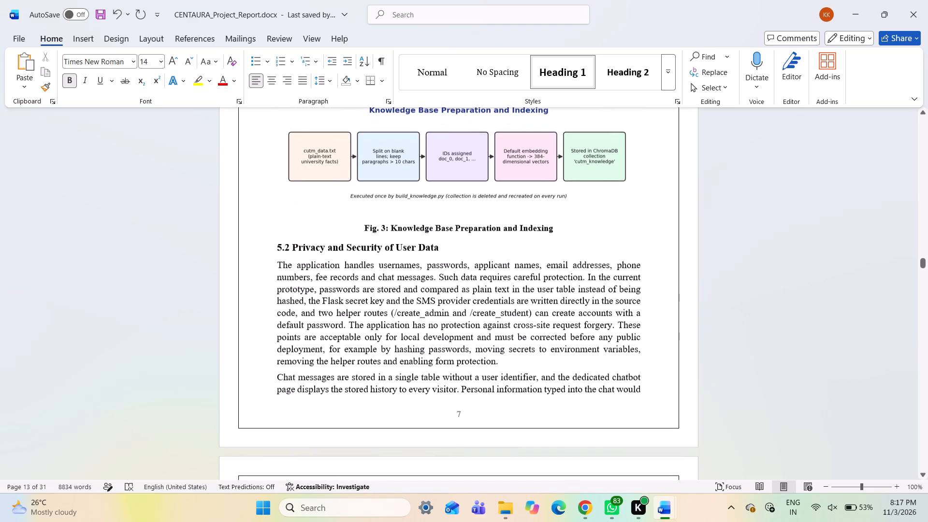
double_click(403, 245)
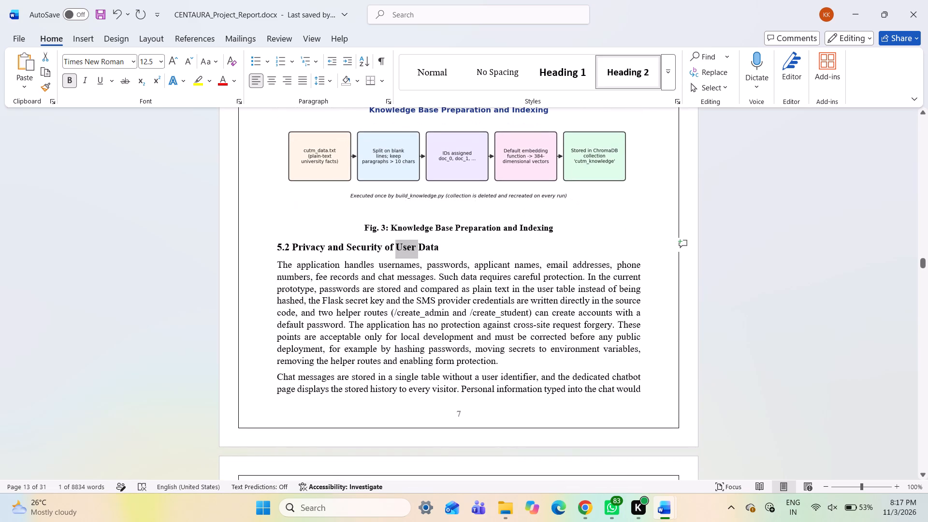
click(350, 209)
Review the remaining sections of chapter 5 and the page layout leading up to the chapter 6 heading.
scroll(350, 209, down, 16)
scroll(353, 237, down, 6)
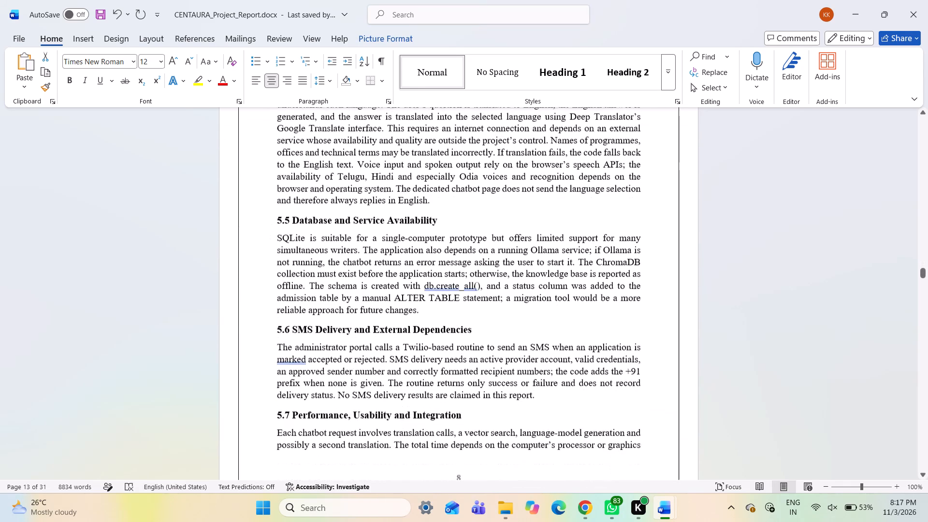
scroll(353, 237, down, 9)
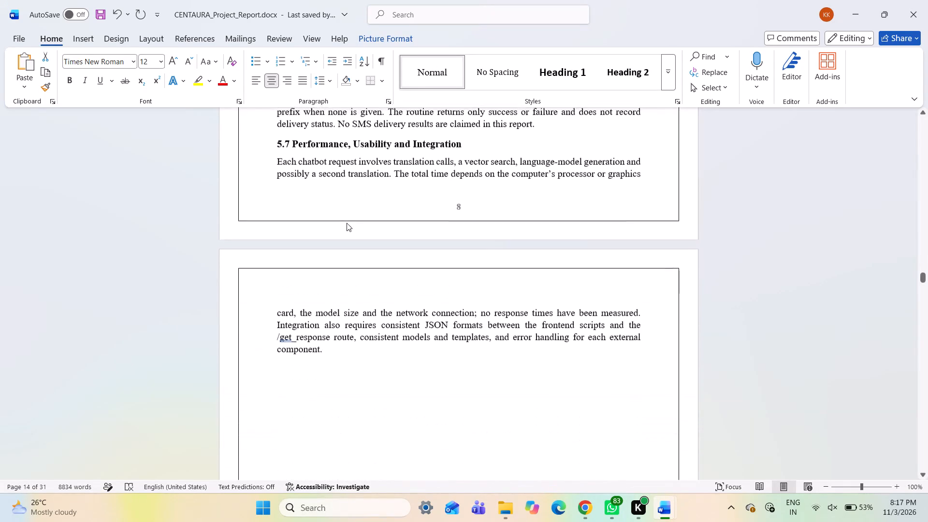
scroll(347, 223, down, 20)
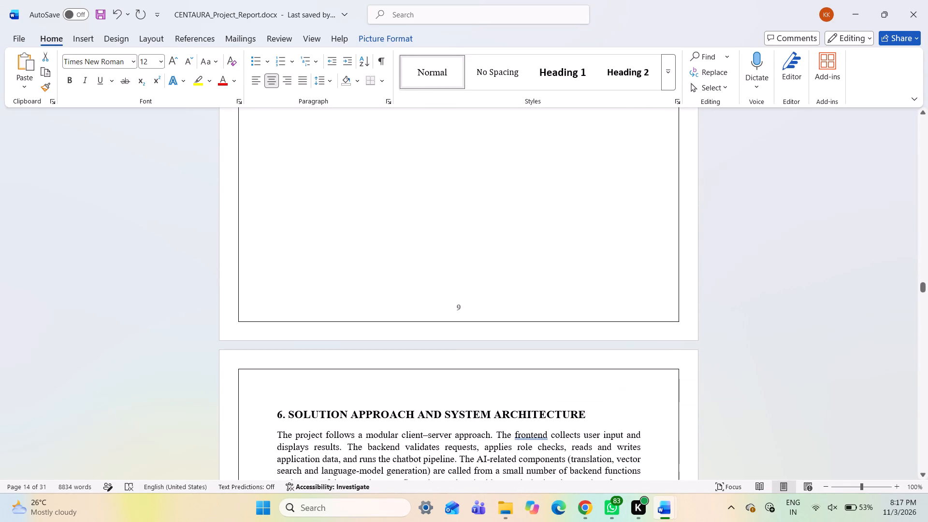
scroll(347, 223, up, 13)
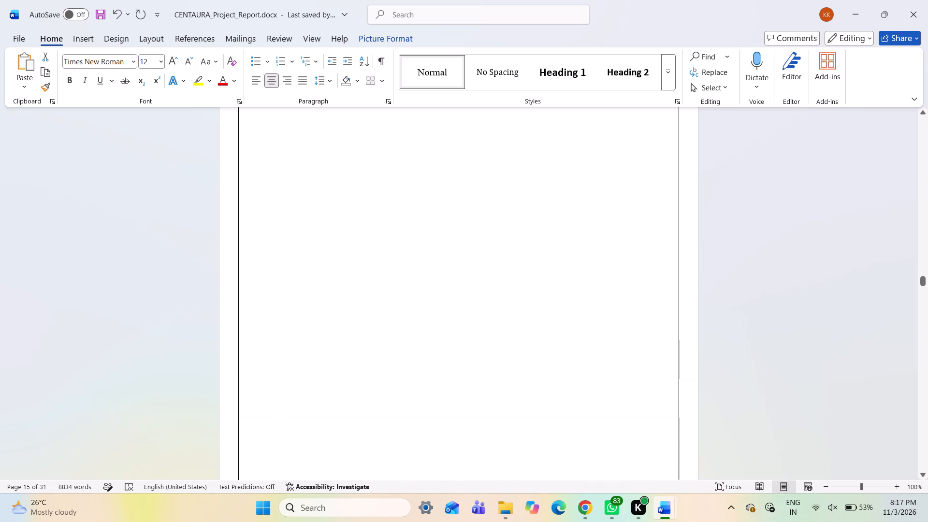
Delete the whole section 5.6 SMS Delivery and External Dependencies, both its heading and its paragraph.
scroll(347, 223, up, 7)
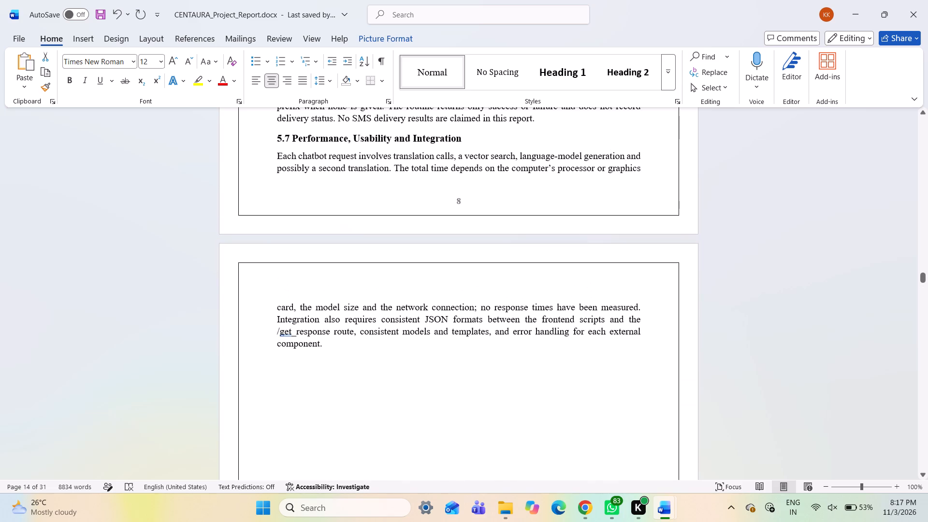
scroll(329, 246, up, 5)
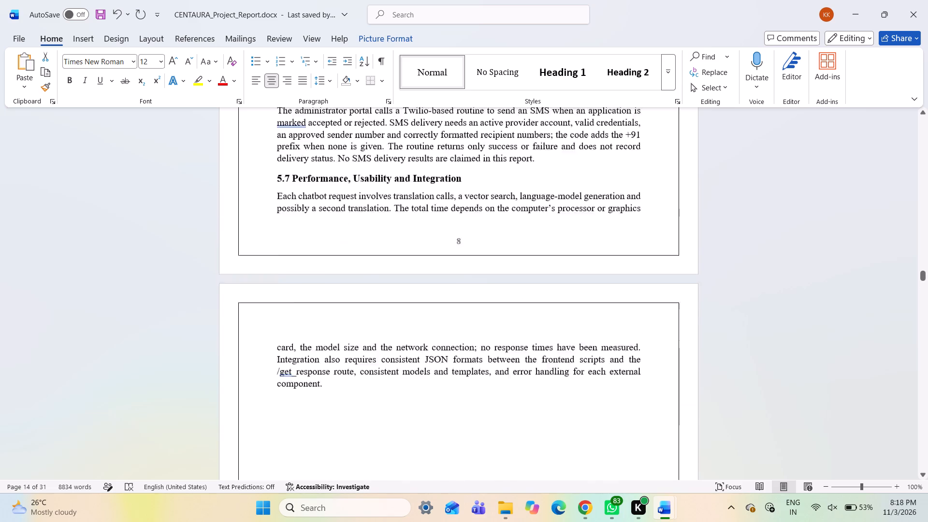
scroll(329, 245, up, 1)
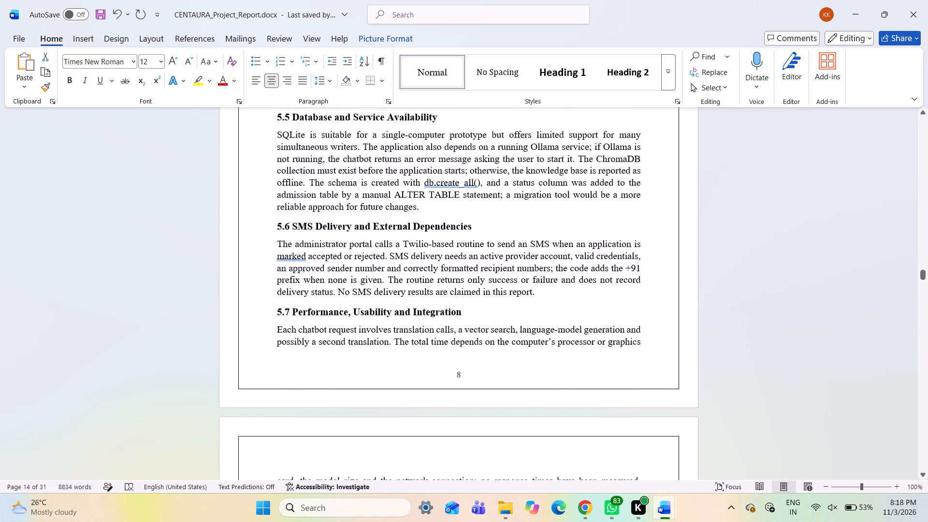
scroll(347, 284, up, 3)
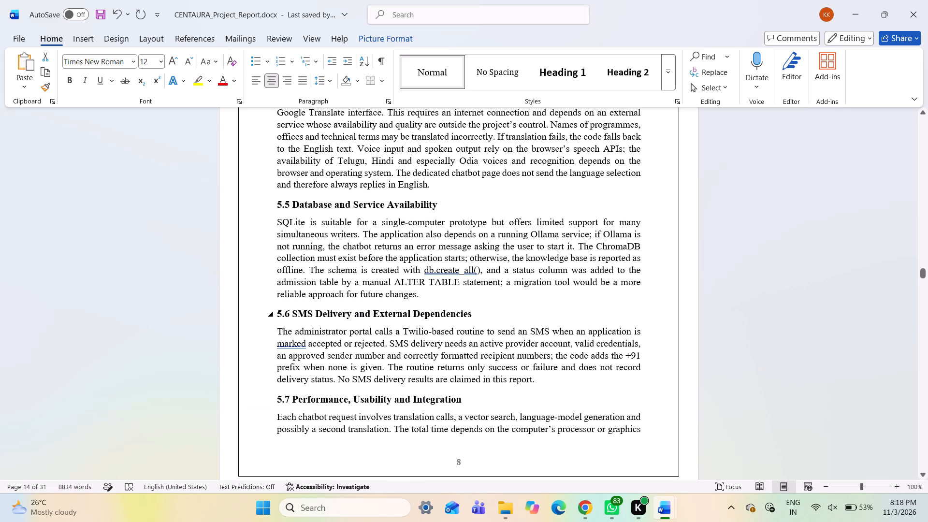
drag(277, 313, 324, 340)
drag(324, 340, 570, 384)
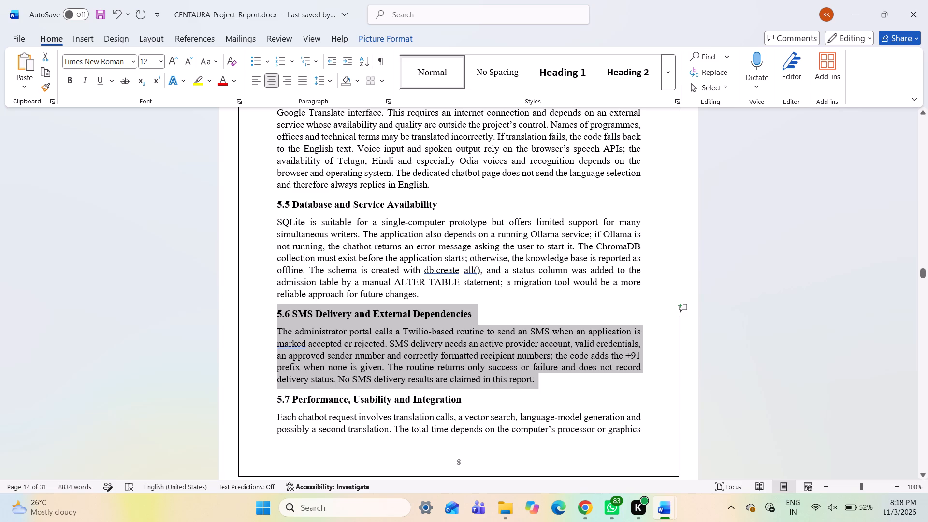
drag(570, 384, 567, 384)
key(BackSpace)
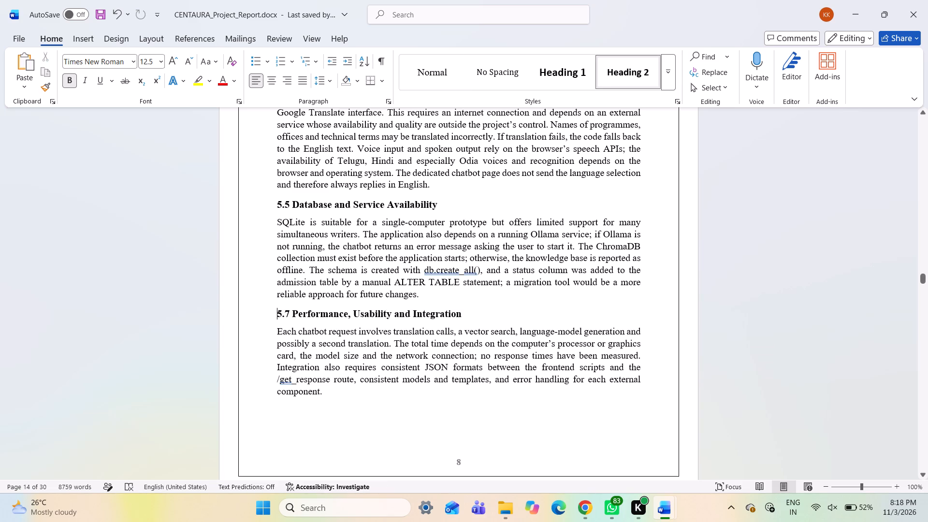
Renumber the Performance, Usability and Integration heading as 5.6.
key(Right)
key(Right)
key(Right)
key(BackSpace)
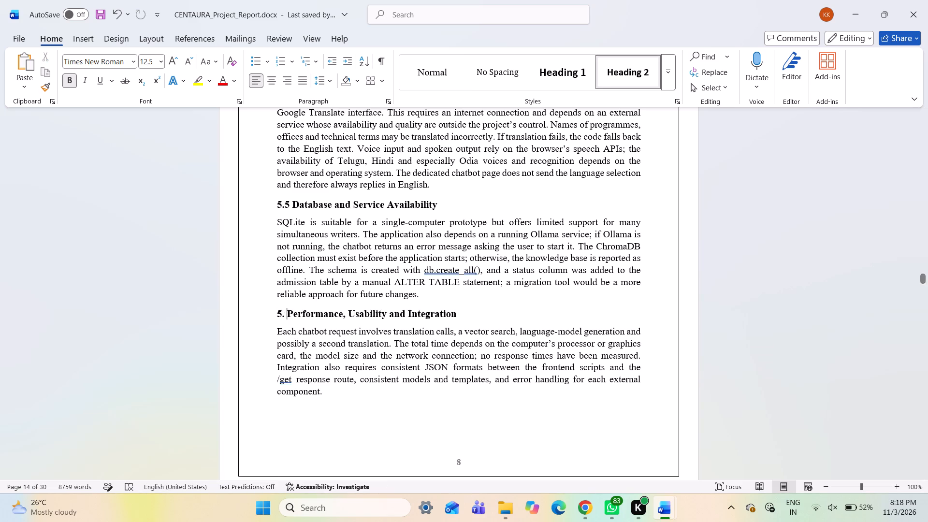
key(7)
key(BackSpace)
key(6)
Compare the alignment of the chapter 4, 5 and 6 headings and check the page layout between them.
scroll(470, 338, down, 6)
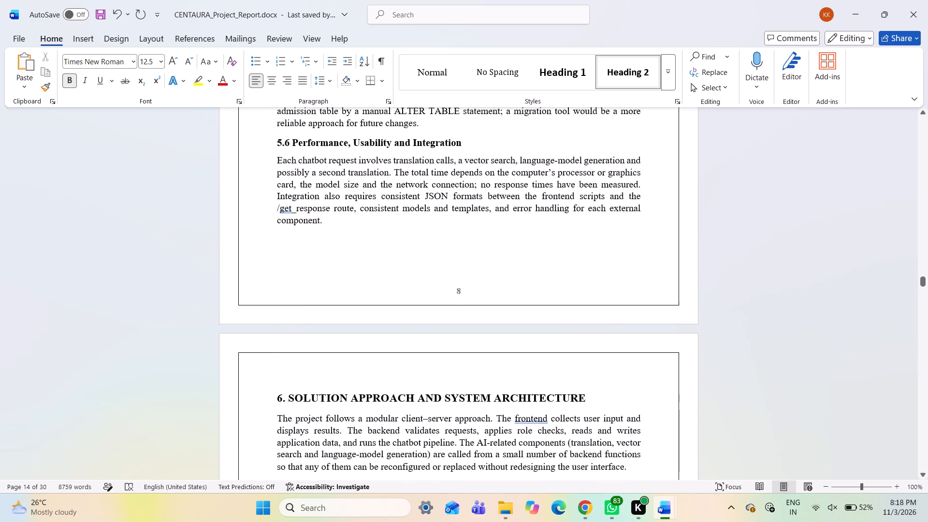
scroll(470, 338, down, 3)
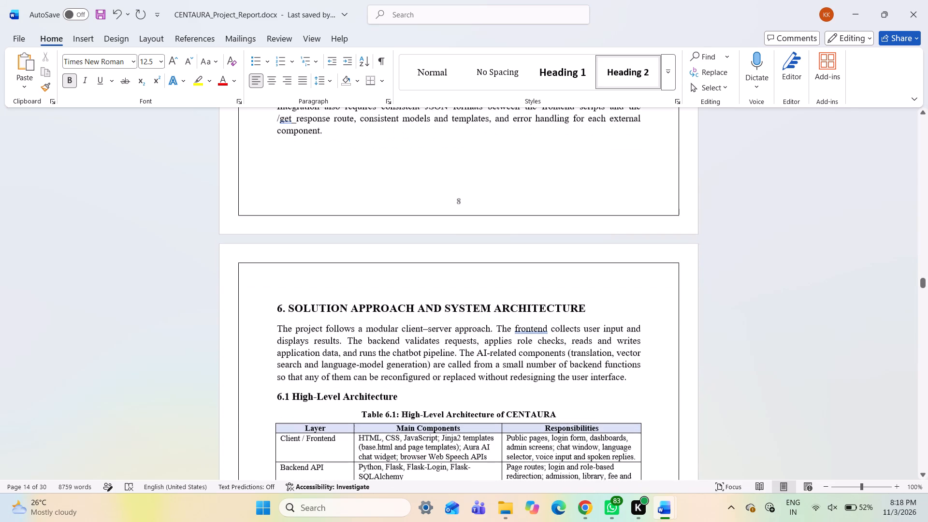
scroll(427, 375, up, 3)
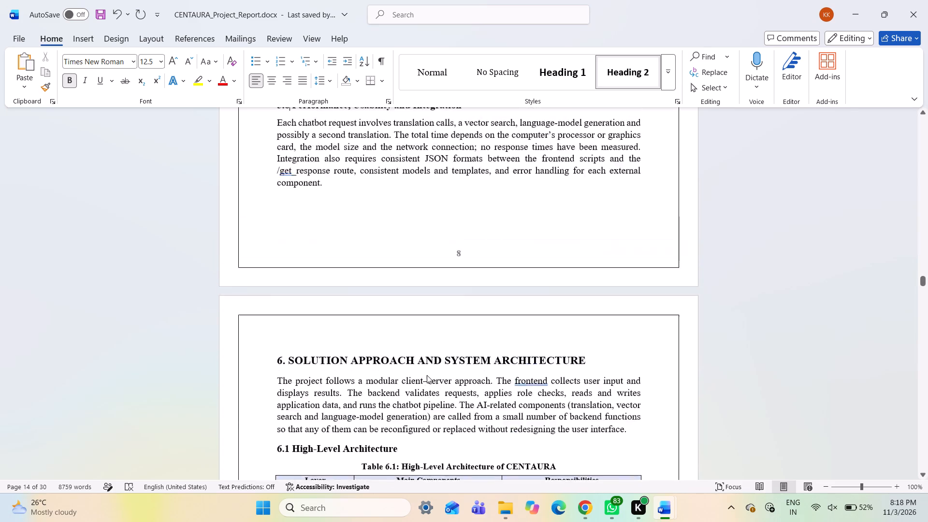
scroll(427, 375, up, 20)
scroll(427, 375, up, 7)
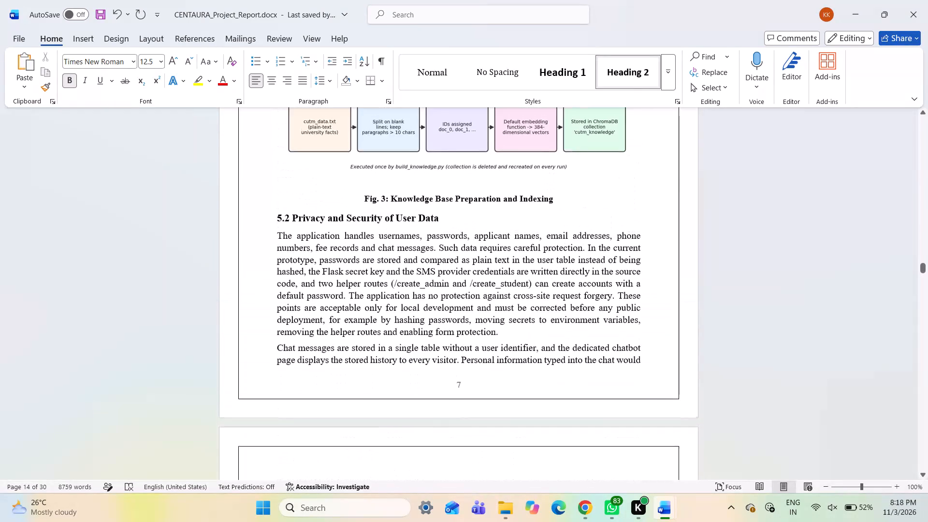
scroll(427, 375, up, 16)
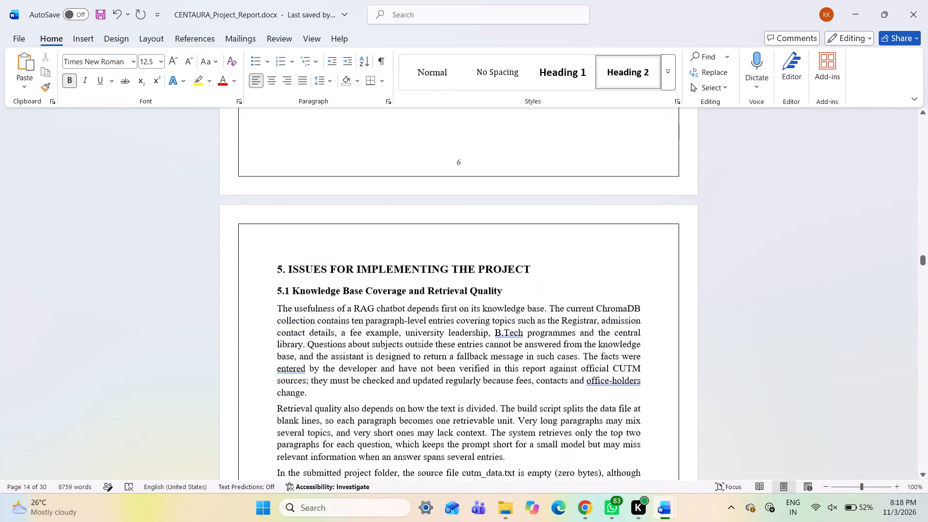
scroll(427, 375, up, 19)
scroll(427, 375, up, 4)
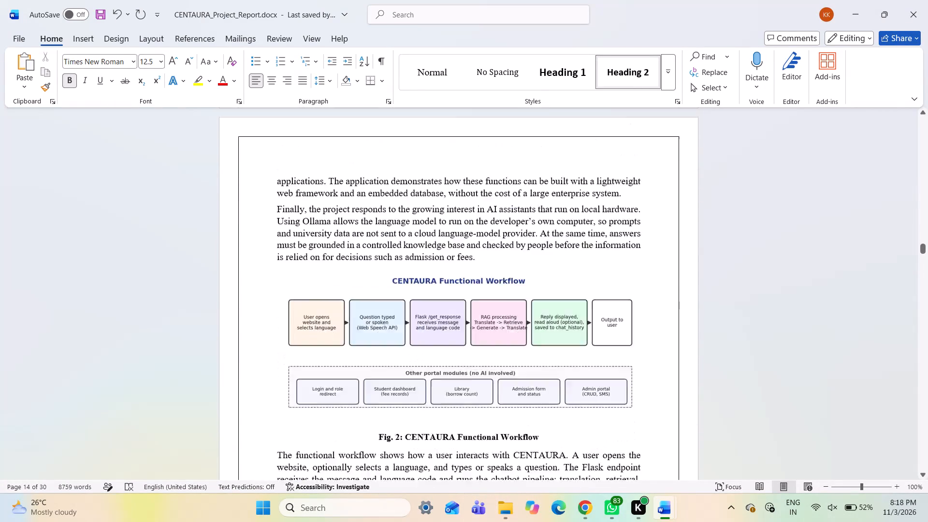
scroll(427, 375, up, 20)
scroll(427, 375, up, 7)
scroll(427, 375, down, 4)
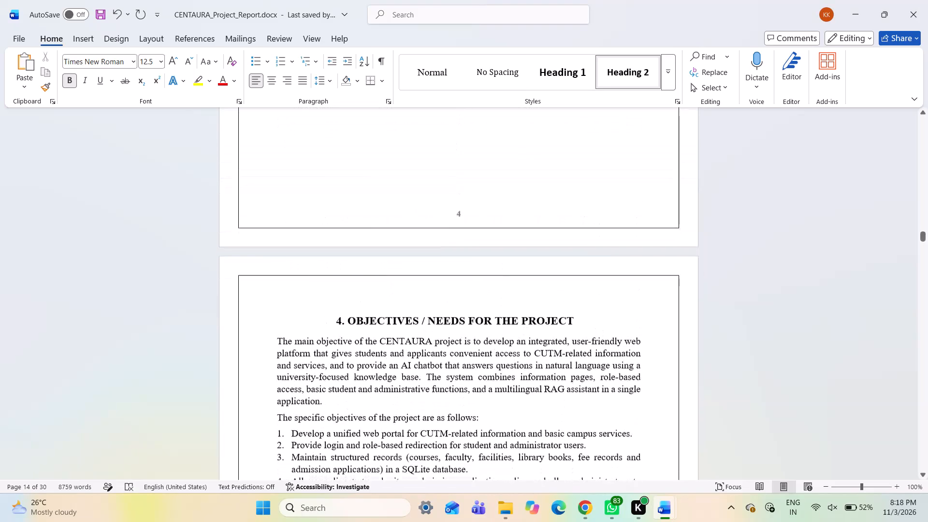
scroll(427, 375, down, 13)
scroll(427, 375, down, 16)
scroll(427, 375, down, 8)
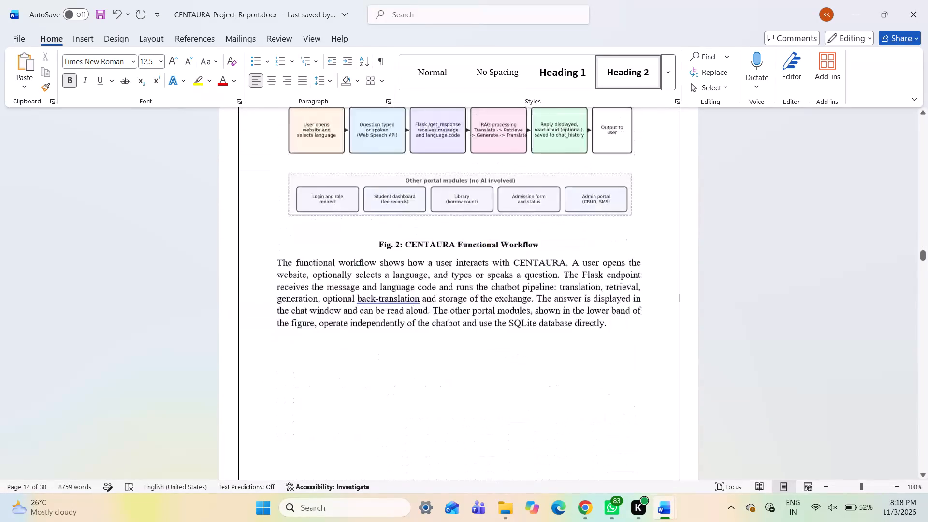
scroll(427, 375, down, 7)
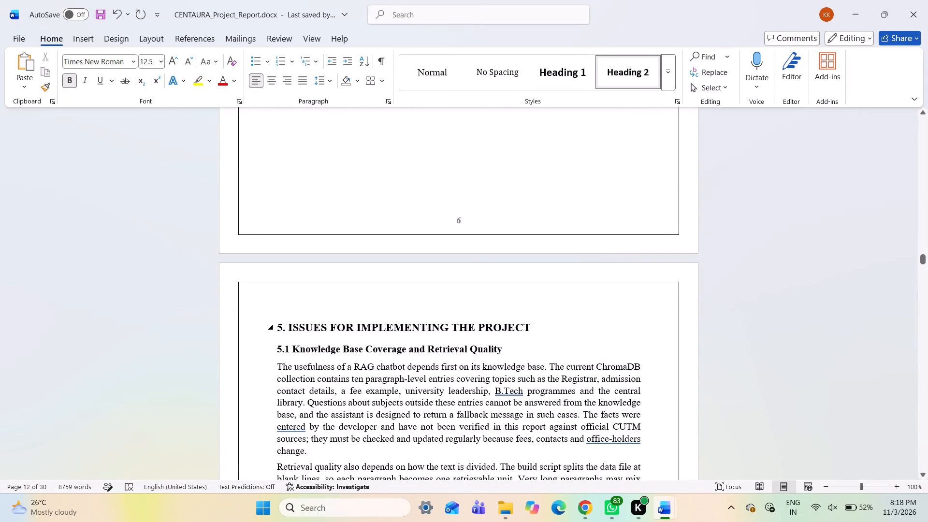
Shift the heading "5. ISSUES FOR IMPLEMENTING THE PROJECT" to the middle of the line with leading spaces, like the chapter 4 heading.
click(280, 329)
key(Left)
key(space)
key(space)
key(space)
key(space)
key(space)
key(space)
key(space)
key(space)
key(space)
key(space)
key(space)
key(space)
key(space)
key(space)
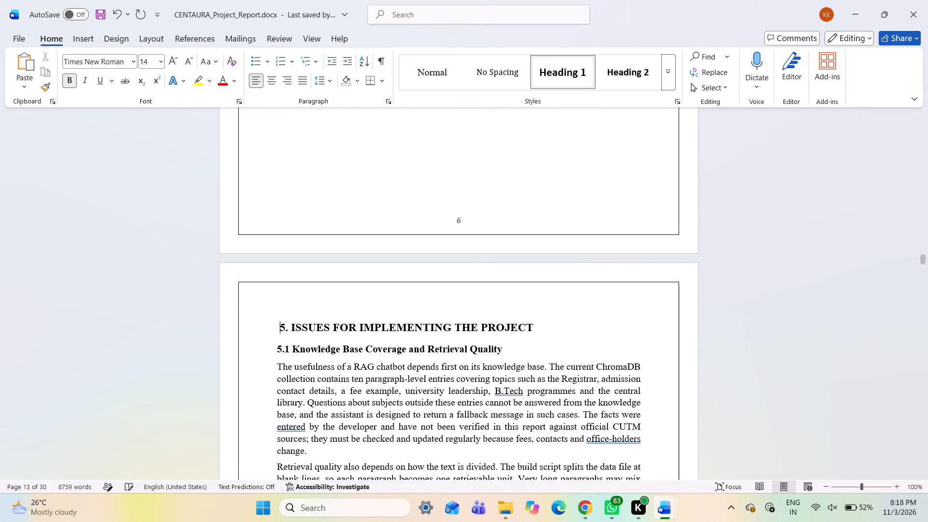
key(space)
key(space)
key(space)
key(space)
key(space)
key(space)
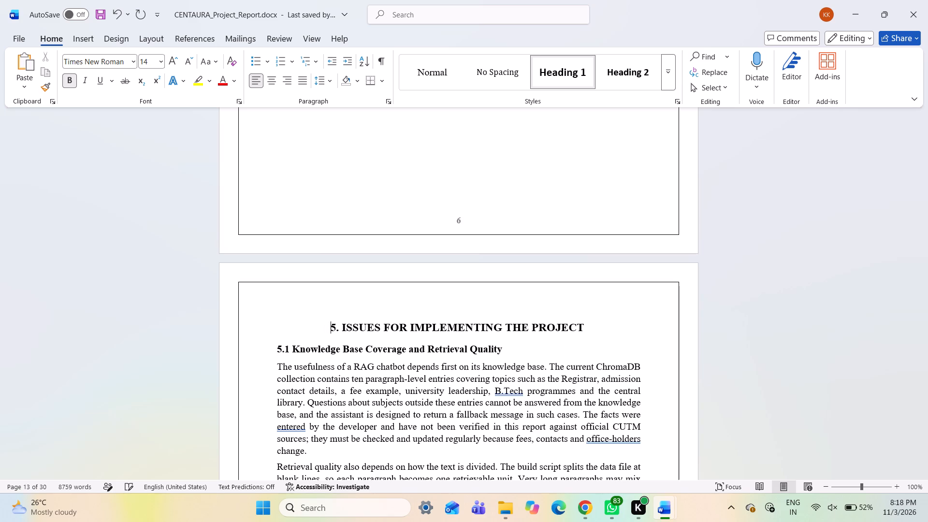
key(space)
key(space)
key(space)
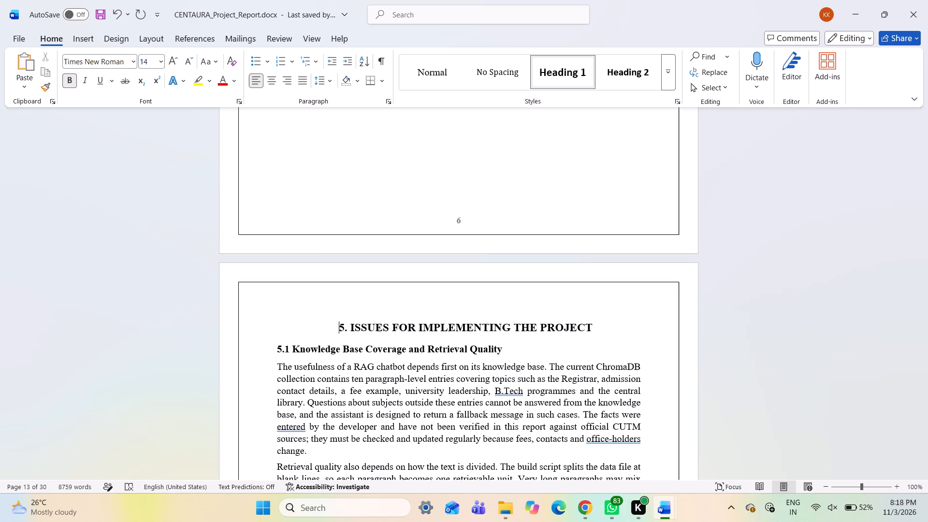
key(BackSpace)
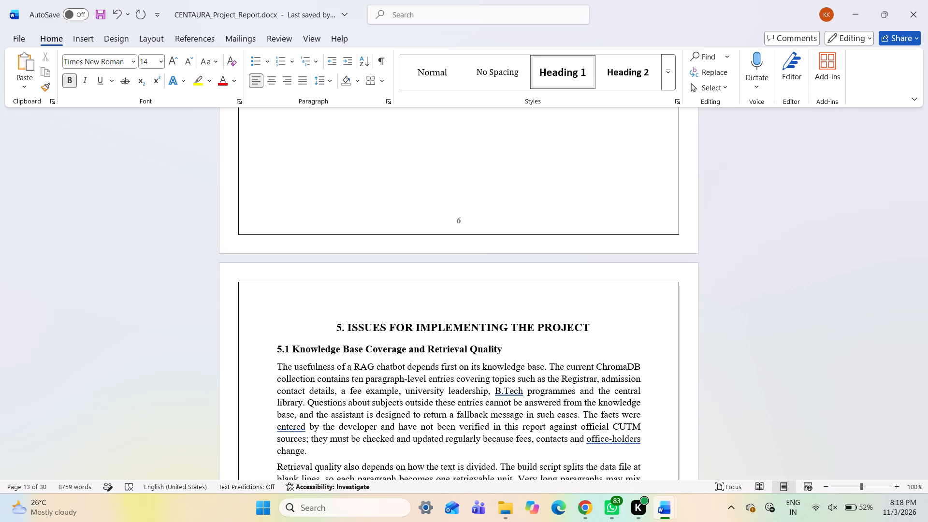
key(space)
key(BackSpace)
Shift the heading "6. SOLUTION APPROACH AND SYSTEM ARCHITECTURE" to the middle of the line with leading spaces.
scroll(330, 318, down, 17)
scroll(325, 319, down, 14)
scroll(325, 319, down, 20)
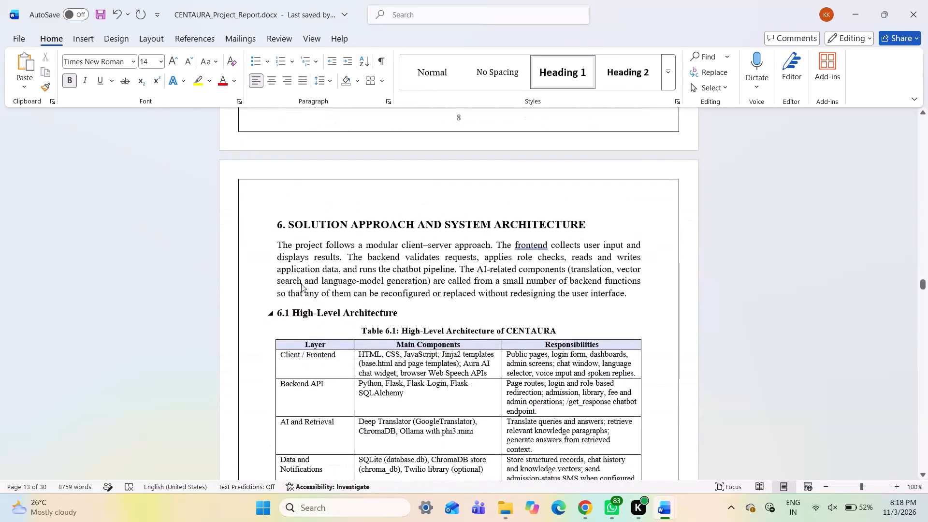
click(279, 221)
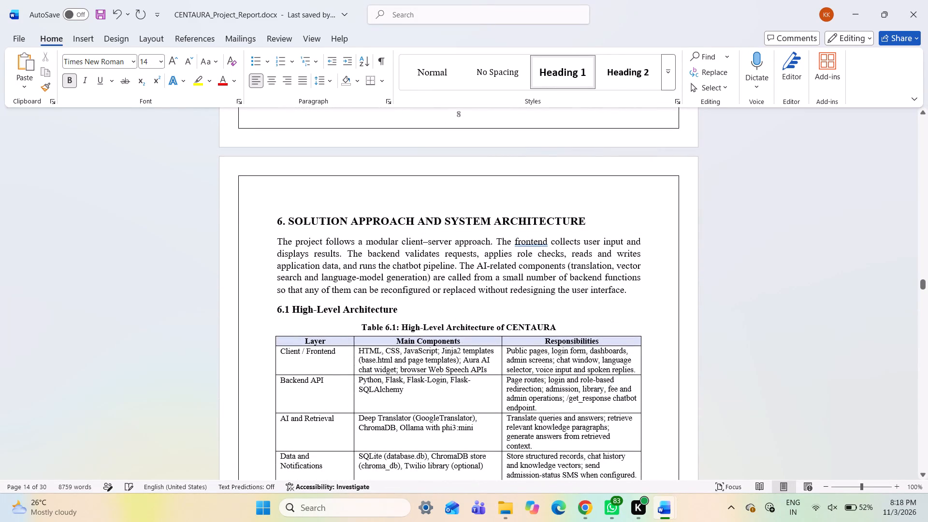
key(space)
key(space)
key(space)
key(space)
key(space)
key(space)
key(space)
key(space)
key(space)
key(space)
key(space)
key(space)
key(space)
key(space)
key(space)
key(space)
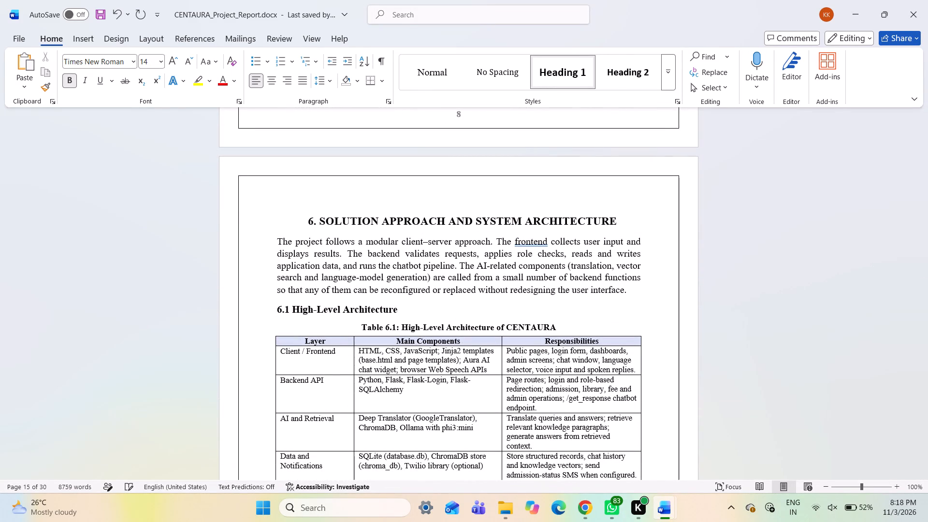
key(BackSpace)
key(BackSpace)
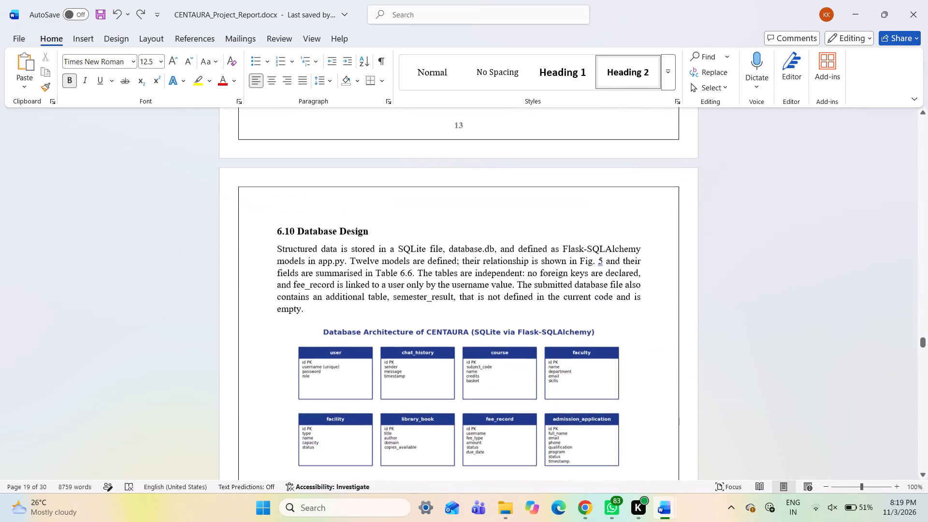
scroll(516, 282, down, 14)
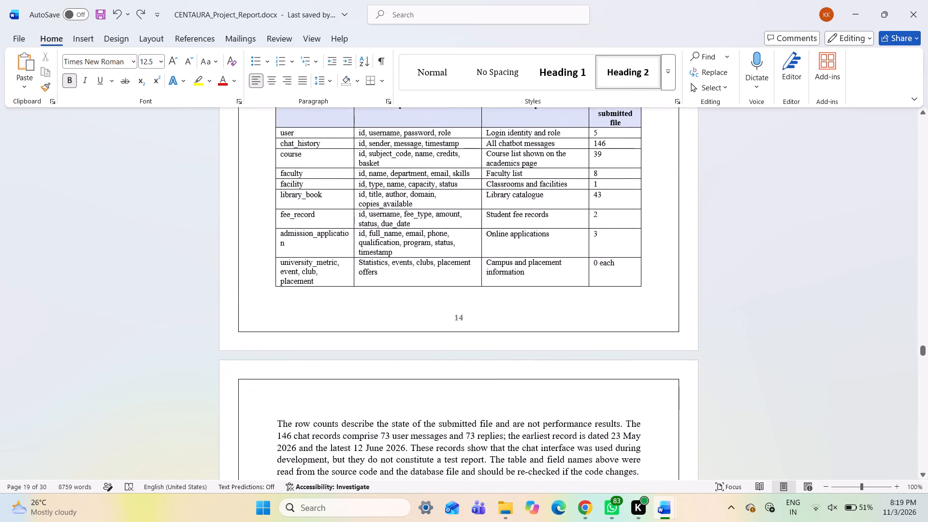
scroll(516, 282, down, 13)
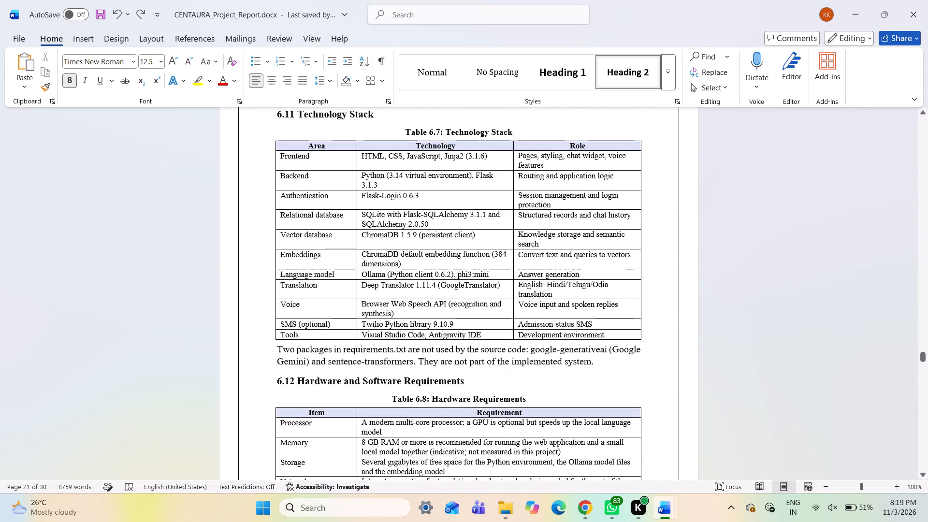
scroll(516, 282, down, 10)
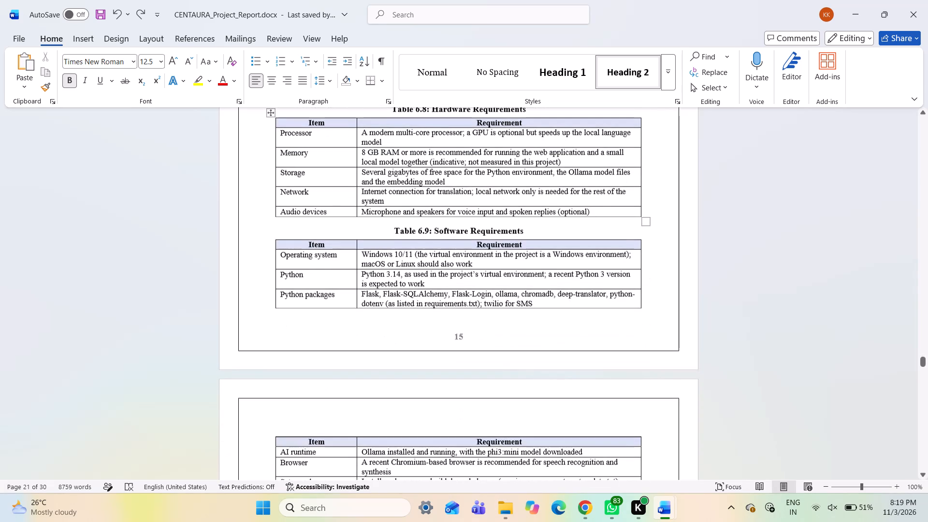
scroll(516, 282, down, 19)
scroll(516, 282, down, 9)
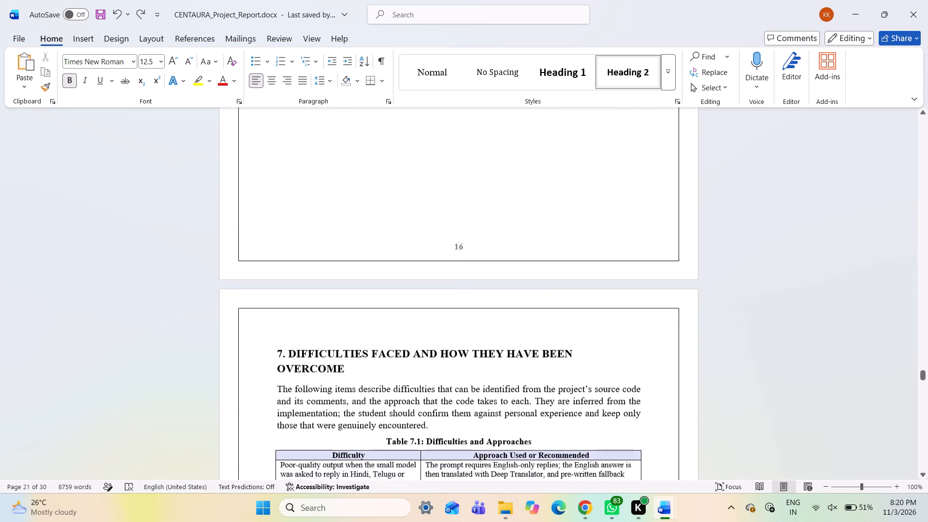
Shift the first line of the heading "7. DIFFICULTIES FACED AND HOW THEY HAVE BEEN OVERCOME" to the middle with leading spaces.
scroll(516, 282, down, 2)
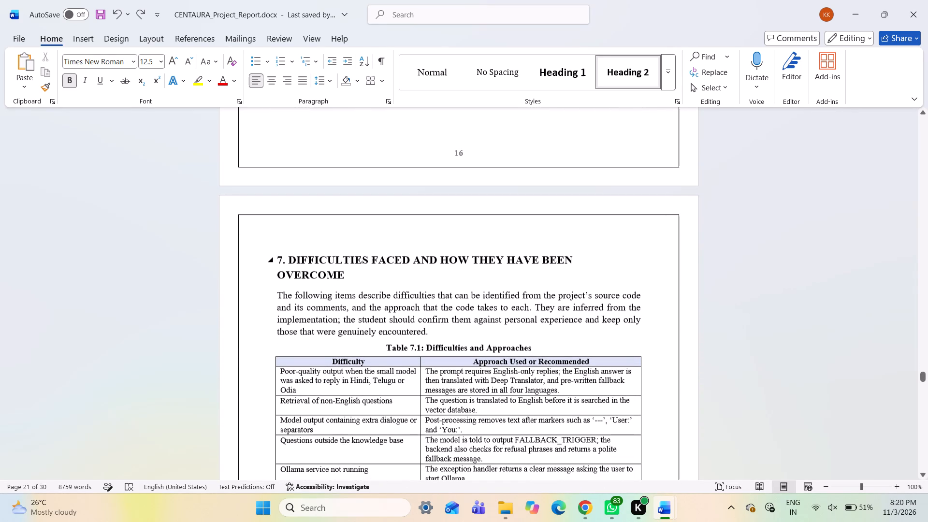
click(285, 263)
key(Left)
key(Left)
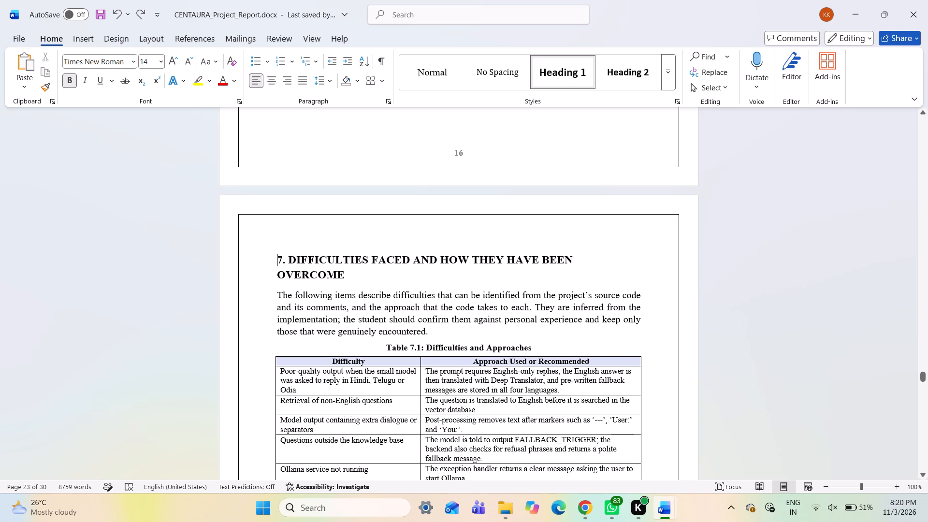
key(space)
key(space)
key(space)
key(space)
key(space)
key(space)
key(space)
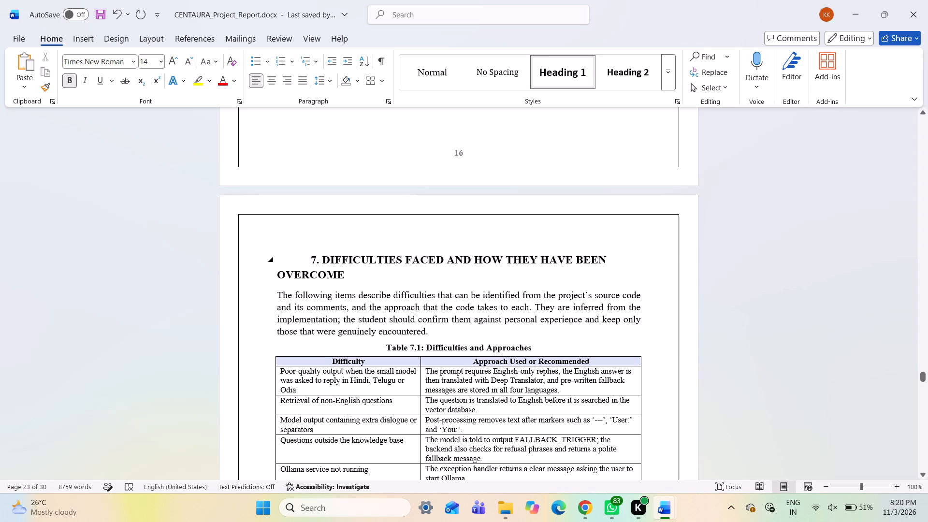
Centre-align the whole two-line chapter 7 heading, including the word "OVERCOME" on its second line.
drag(311, 257, 338, 271)
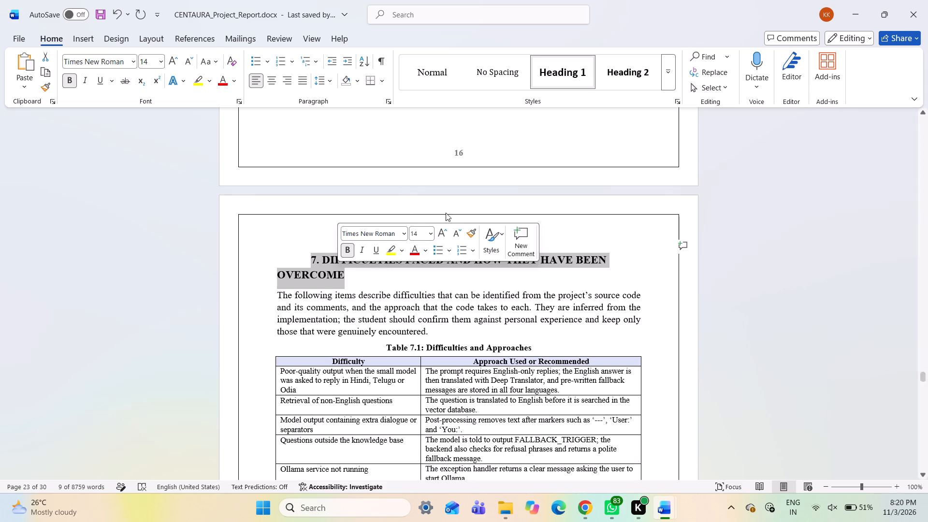
click(297, 80)
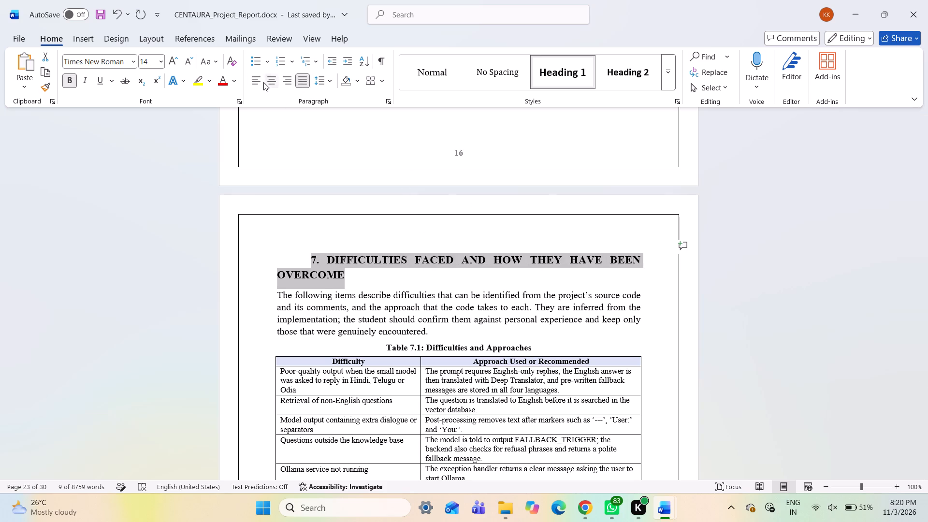
click(263, 82)
click(271, 80)
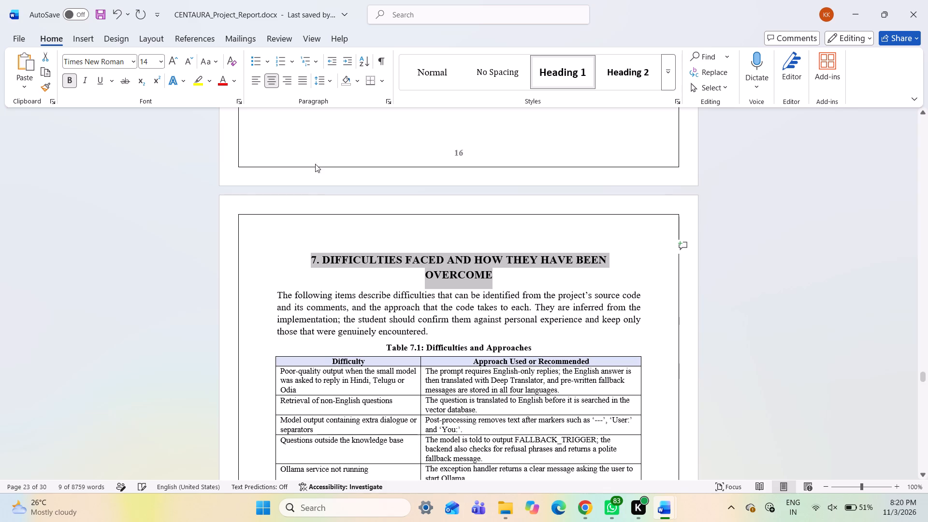
click(321, 229)
Shift the heading "8. WHAT HAVE YOU LEARNT? – LEARNING OUTCOMES" to the middle of the line with leading spaces.
scroll(505, 296, down, 3)
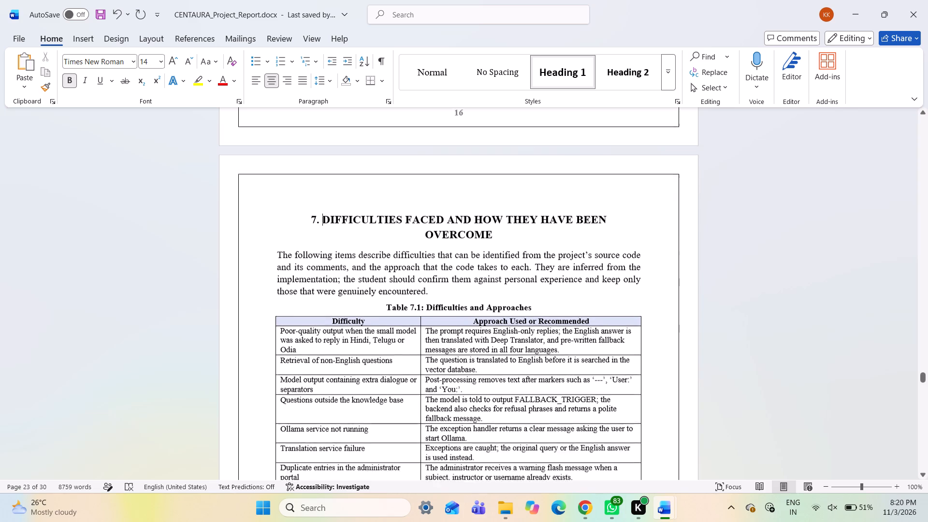
scroll(505, 296, down, 16)
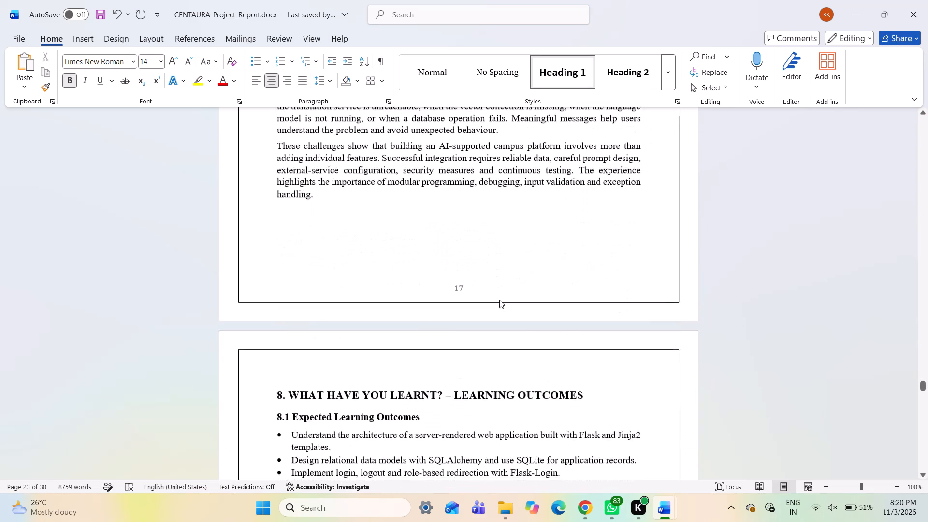
scroll(499, 300, down, 6)
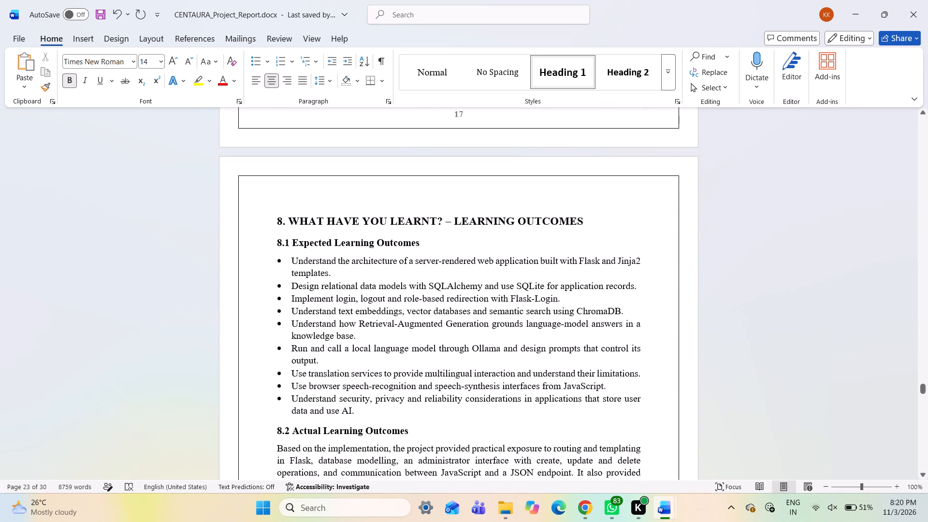
click(278, 218)
key(space)
key(space)
key(space)
key(space)
key(space)
key(space)
key(space)
key(space)
key(space)
key(space)
key(space)
key(space)
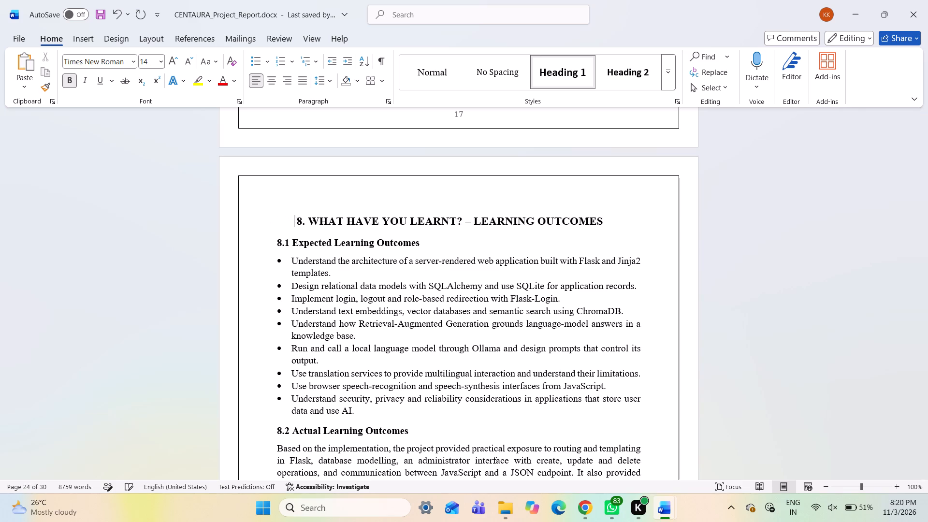
key(BackSpace)
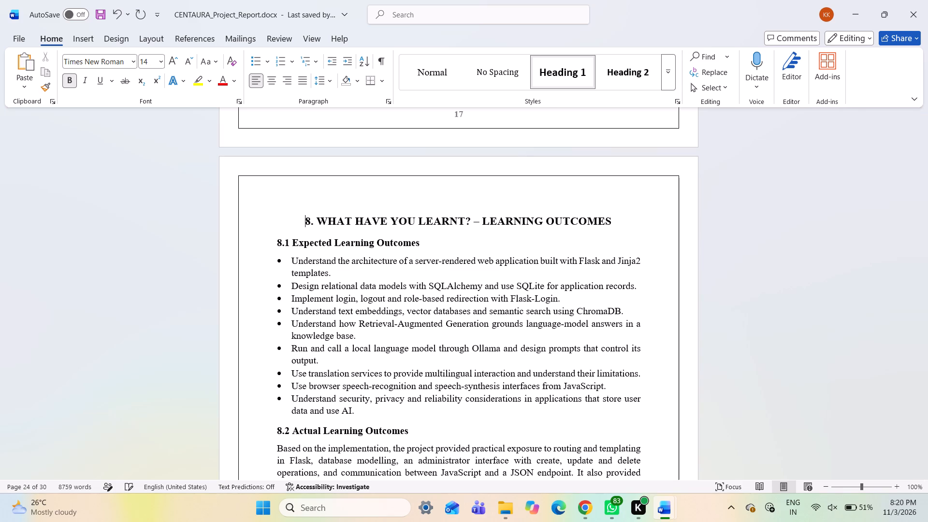
key(BackSpace)
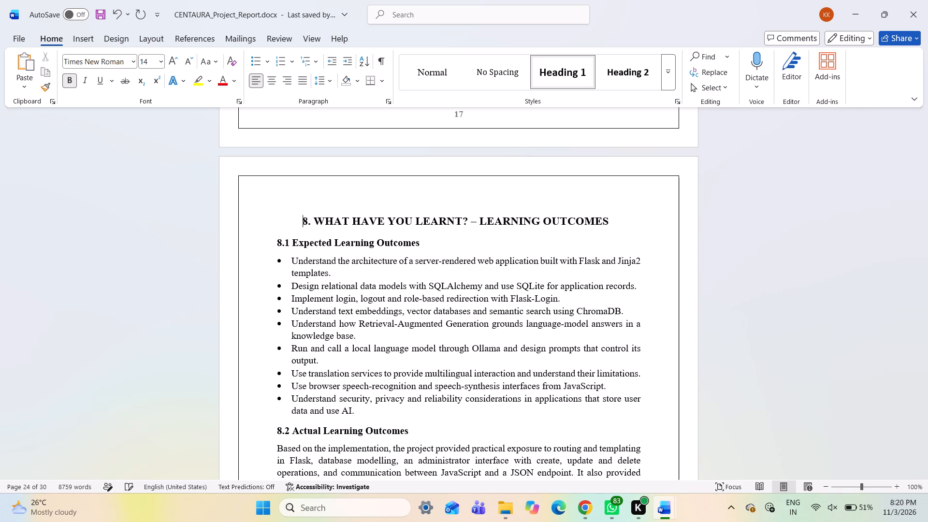
key(space)
scroll(313, 204, down, 4)
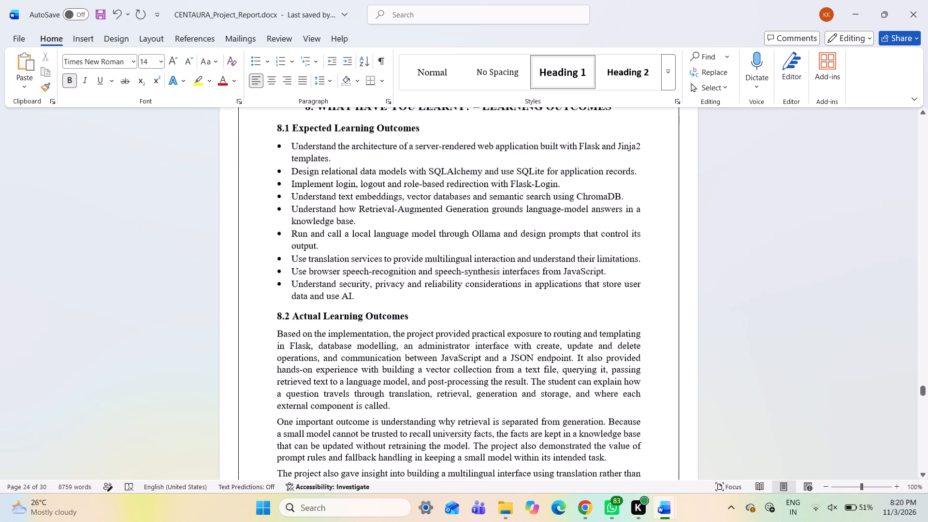
scroll(313, 204, up, 4)
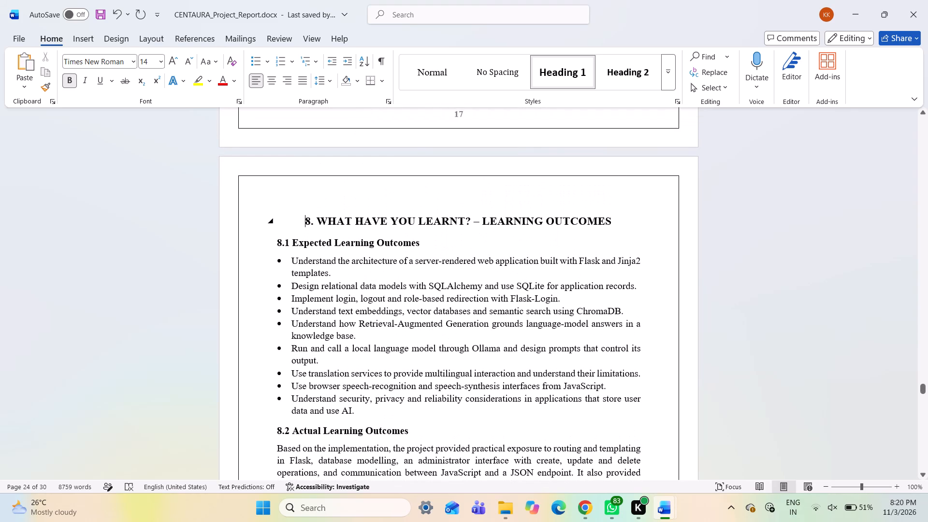
double_click(417, 221)
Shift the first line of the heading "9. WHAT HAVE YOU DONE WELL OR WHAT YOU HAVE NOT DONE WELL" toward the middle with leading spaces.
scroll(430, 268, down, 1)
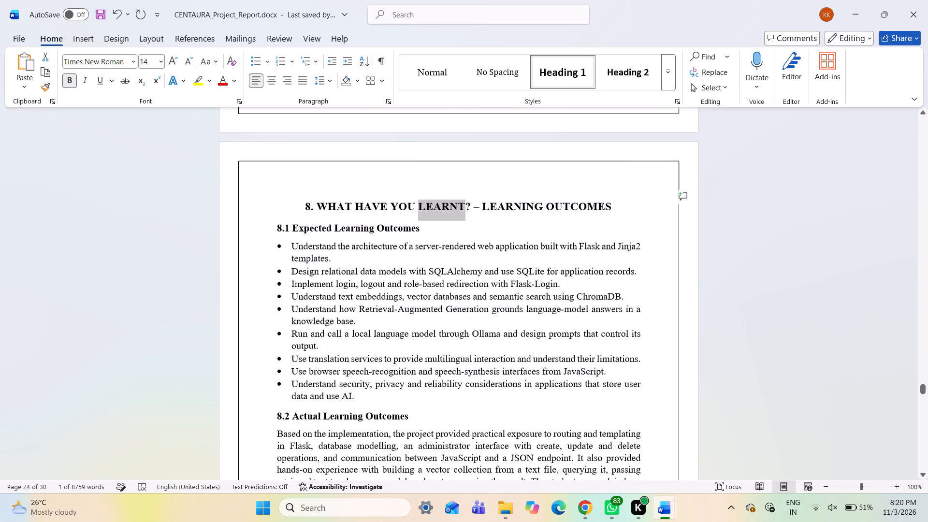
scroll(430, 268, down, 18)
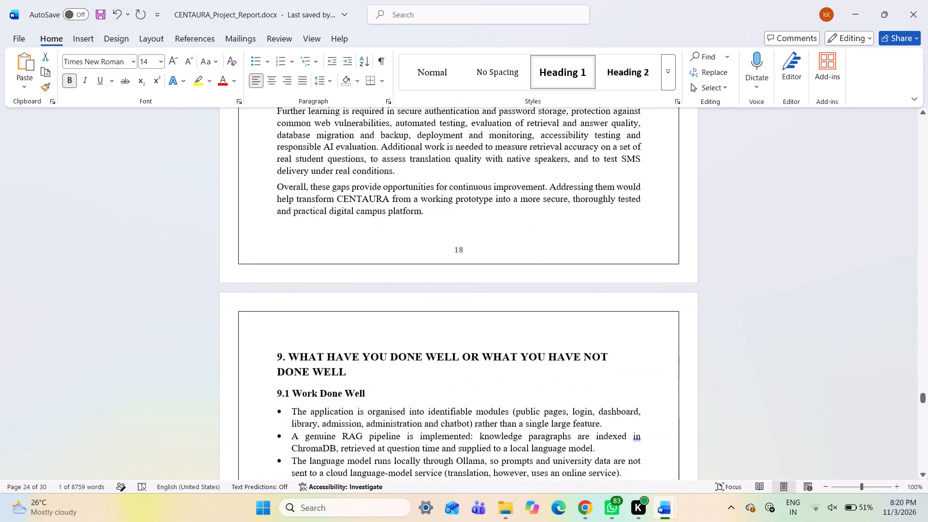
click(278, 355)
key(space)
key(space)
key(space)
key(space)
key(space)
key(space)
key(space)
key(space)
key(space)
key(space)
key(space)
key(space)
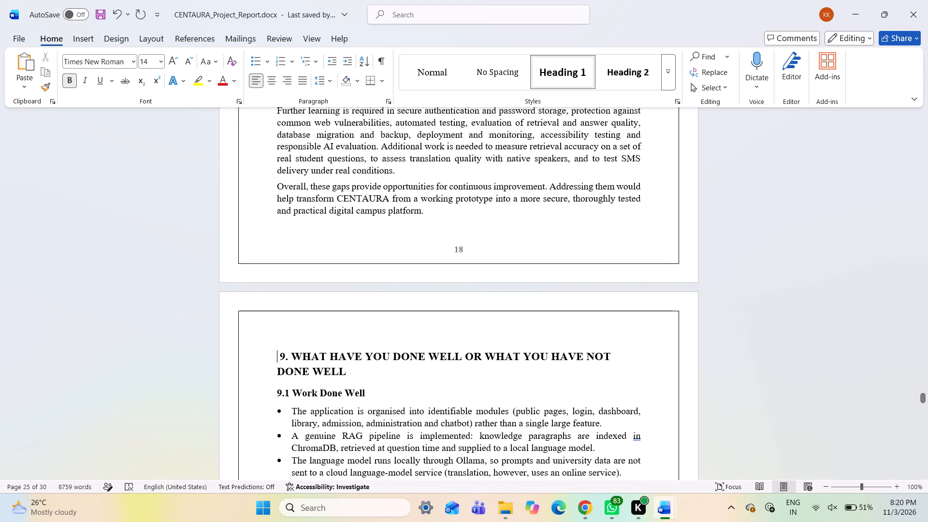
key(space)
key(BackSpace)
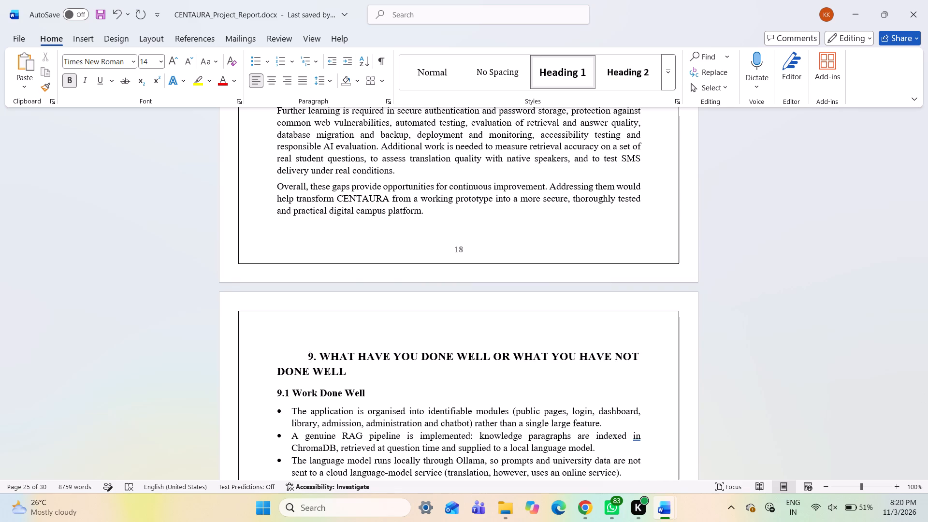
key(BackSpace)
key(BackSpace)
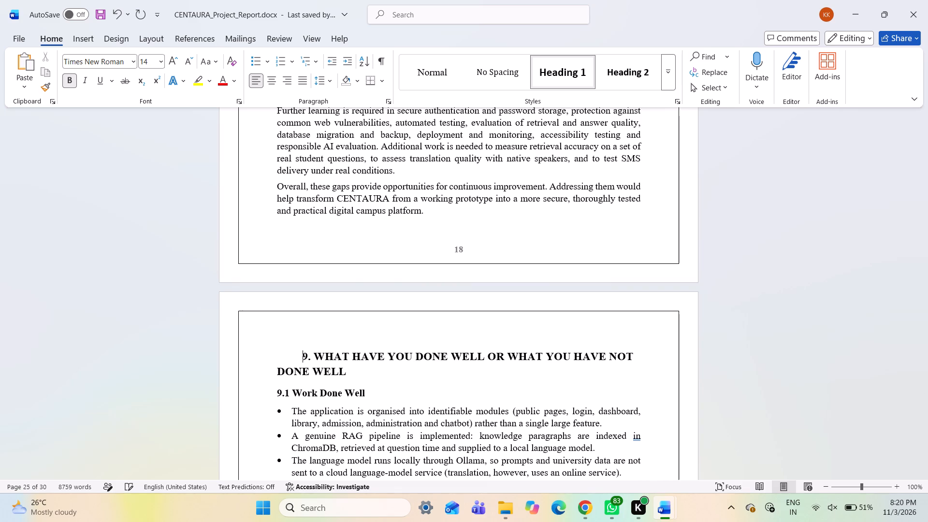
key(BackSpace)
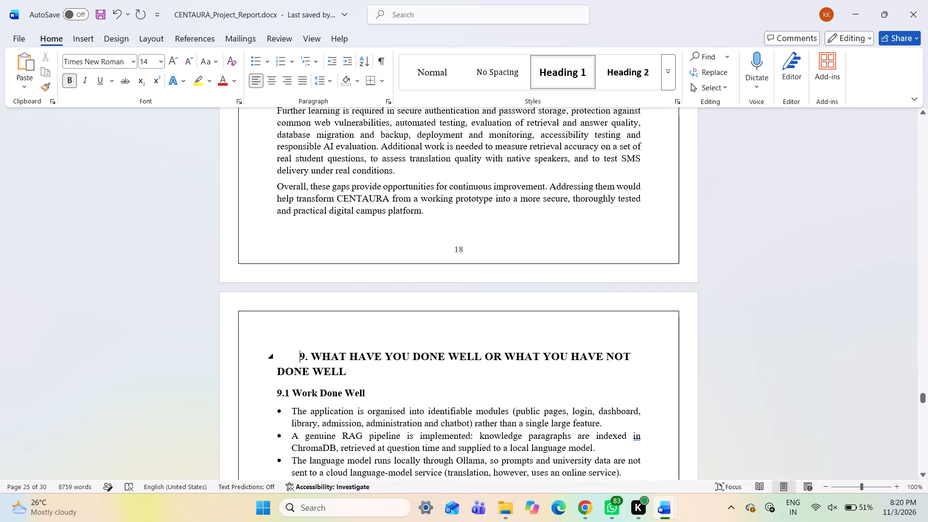
Centre-align the whole two-line chapter 9 heading, including "DONE WELL" on its second line.
drag(300, 355, 361, 368)
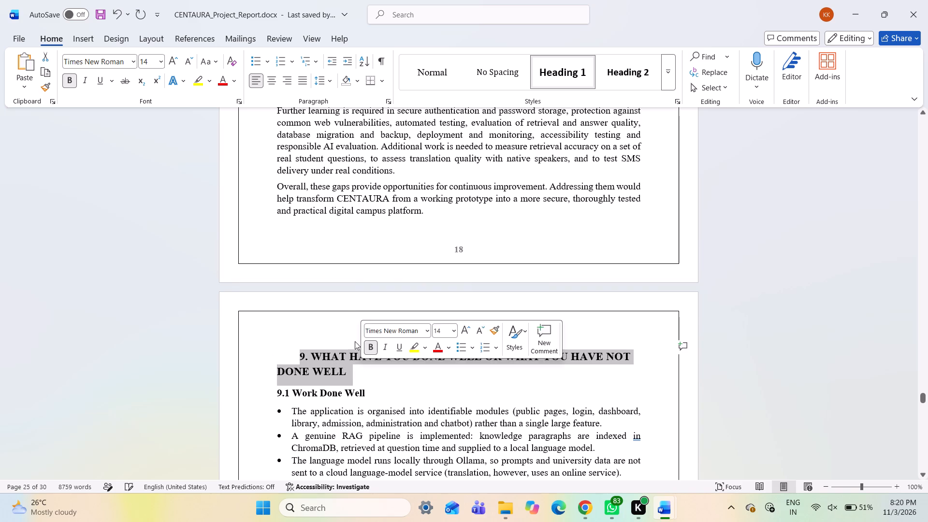
click(265, 78)
click(607, 300)
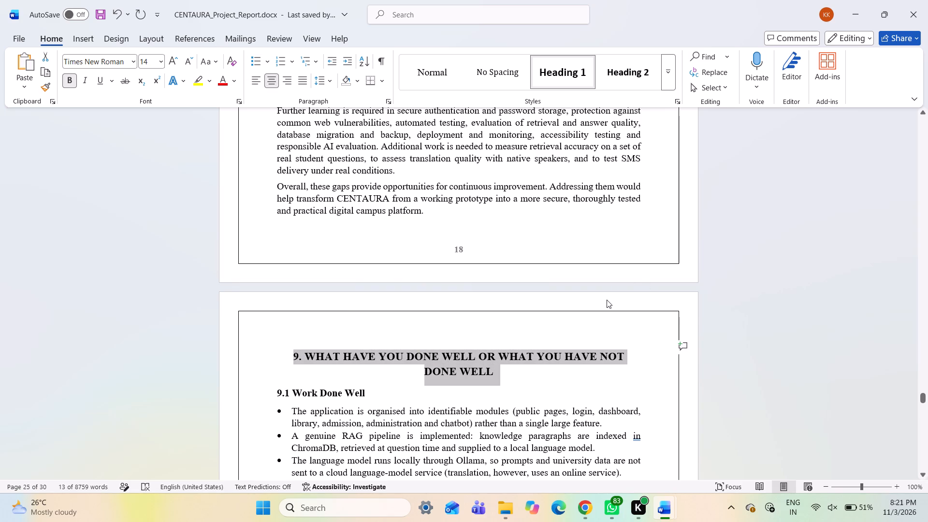
Review the layout of the rest of chapter 9, the testing plan table, the conclusion and the references list.
scroll(607, 300, down, 20)
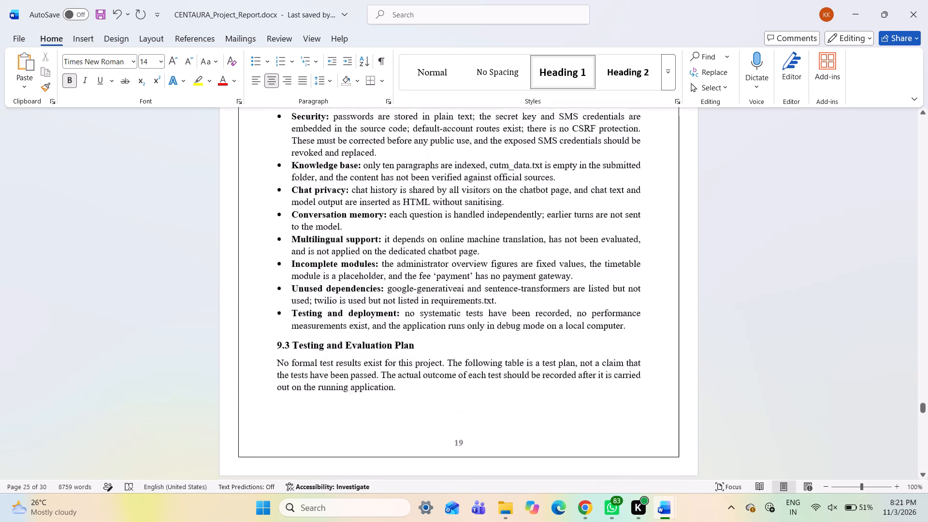
scroll(607, 300, down, 14)
scroll(607, 300, down, 7)
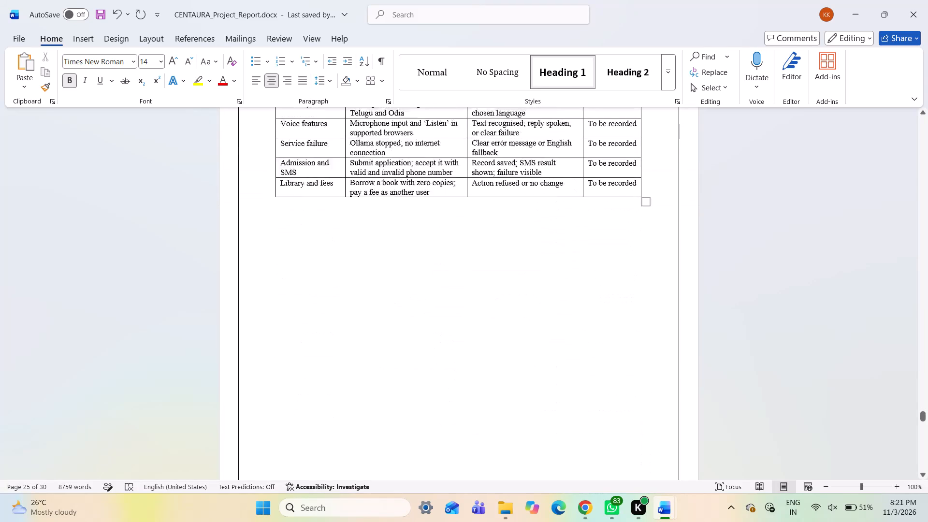
scroll(607, 300, down, 19)
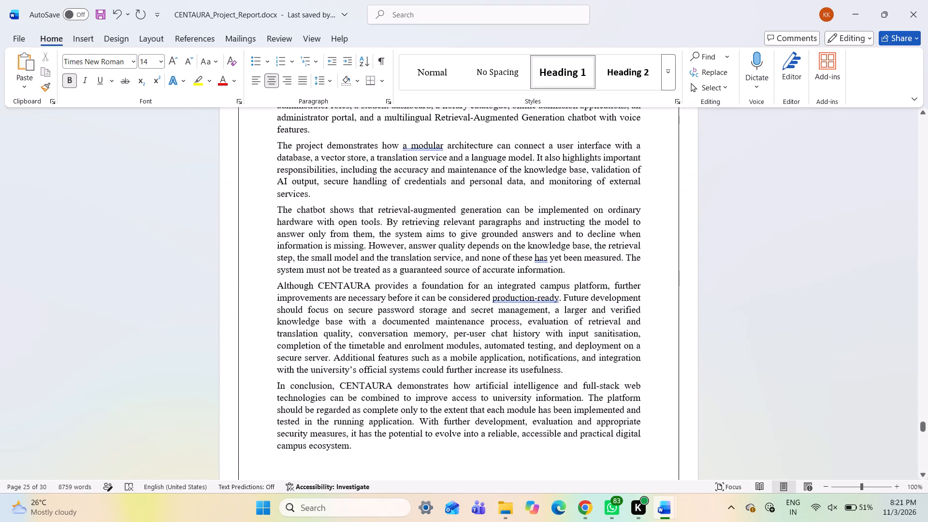
scroll(607, 300, down, 17)
scroll(606, 300, down, 11)
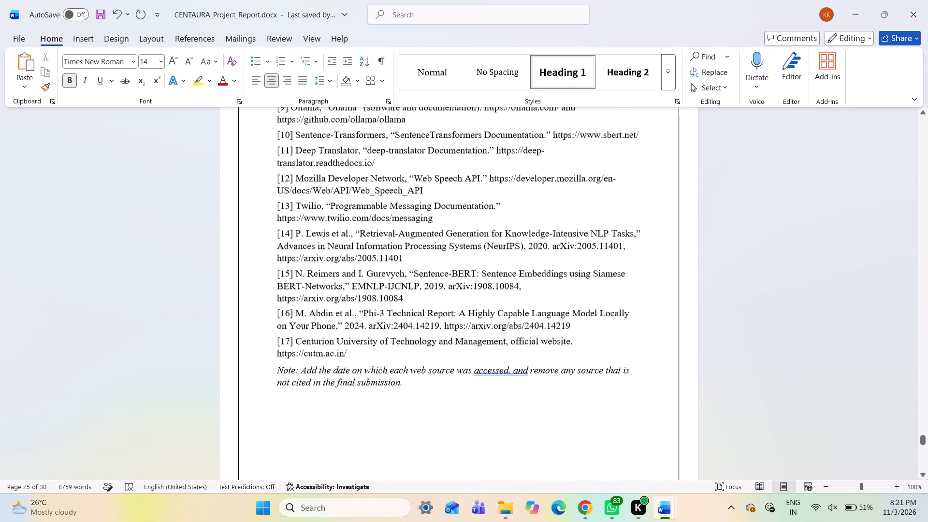
scroll(606, 300, down, 15)
scroll(606, 300, down, 9)
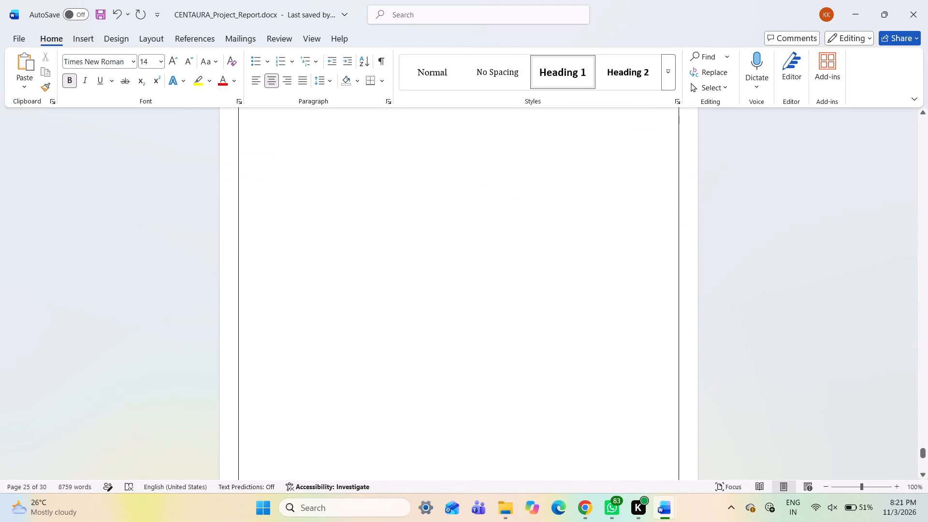
Examine the closing Course Outcome Attainment form and the Internal rubrics table.
scroll(606, 300, down, 12)
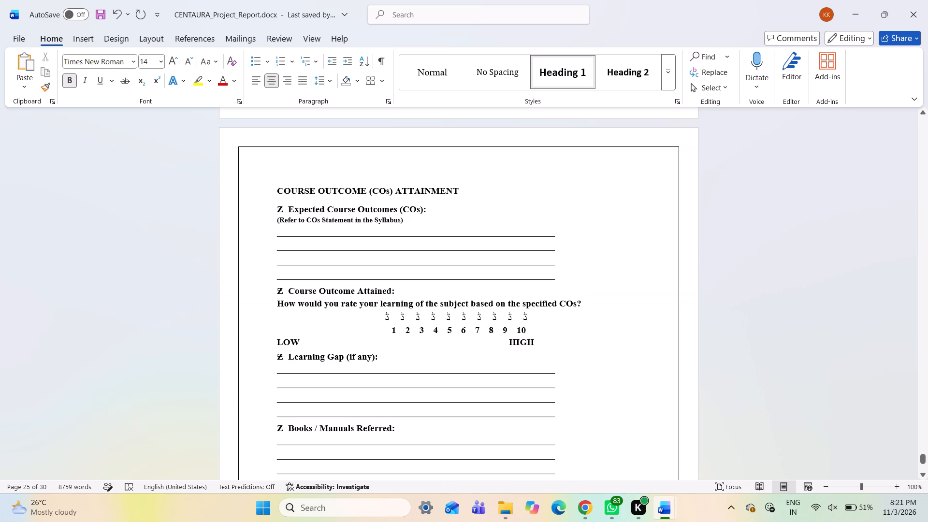
scroll(606, 300, down, 12)
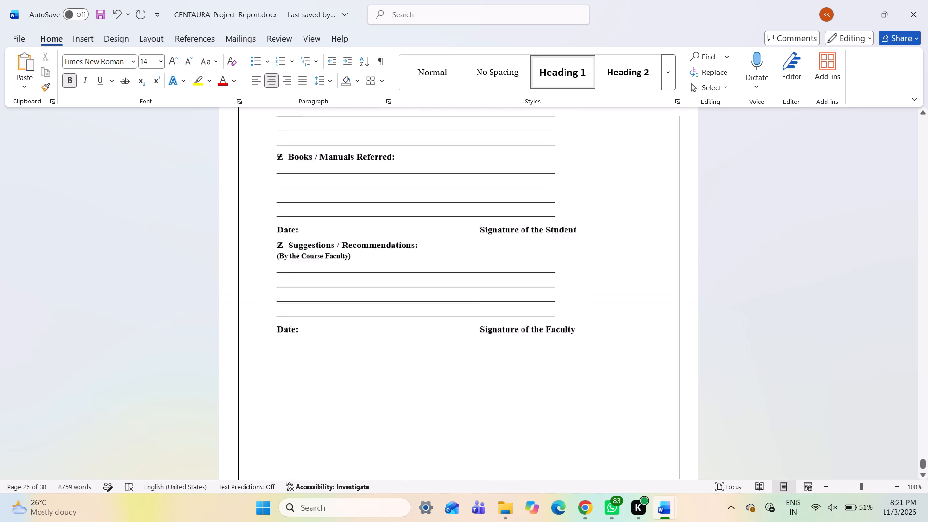
scroll(606, 300, down, 10)
scroll(606, 300, up, 14)
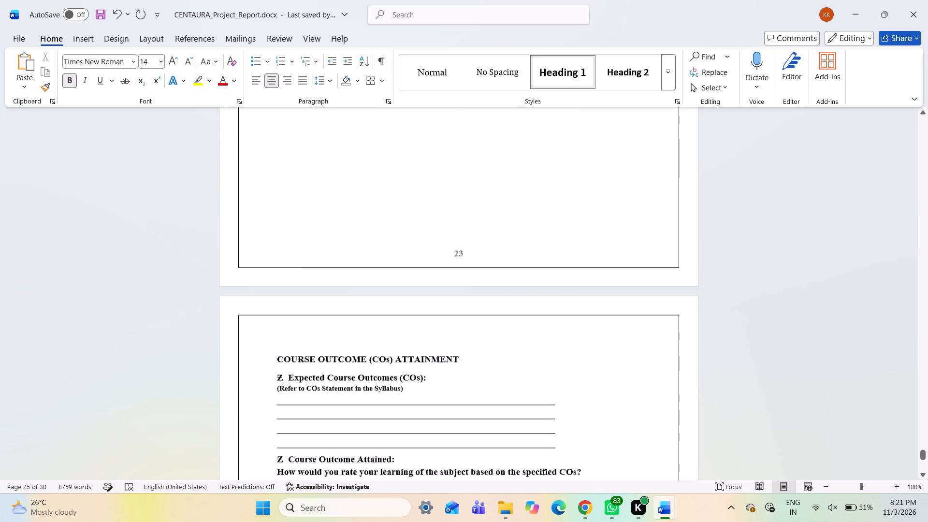
scroll(606, 300, up, 20)
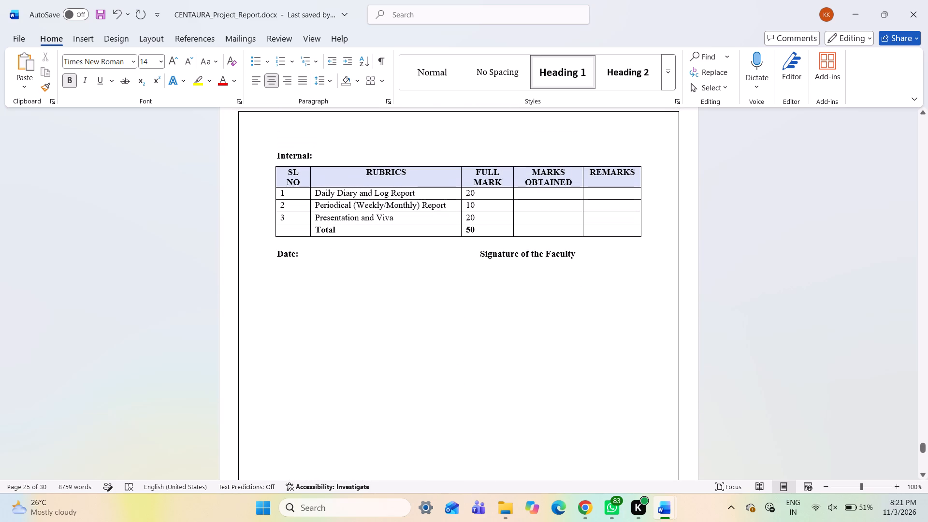
scroll(578, 318, up, 3)
scroll(578, 318, down, 5)
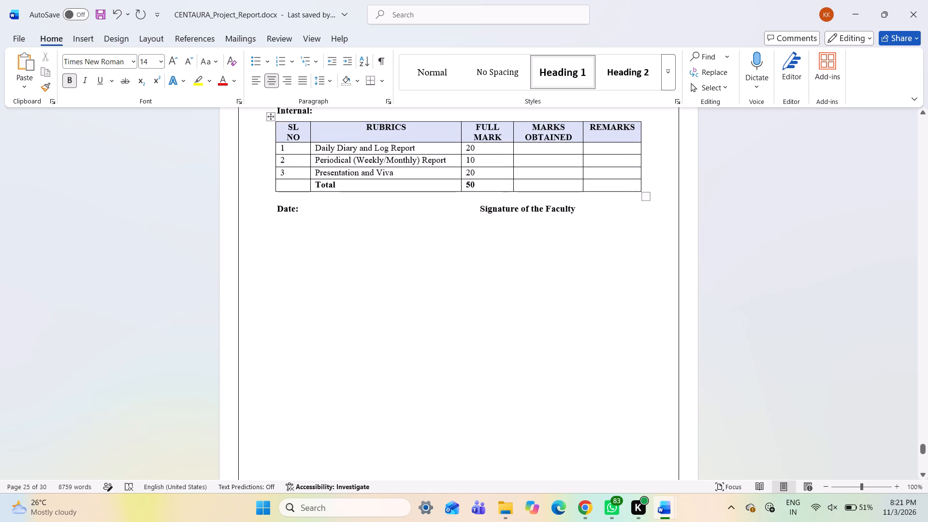
scroll(578, 318, up, 5)
scroll(578, 318, down, 12)
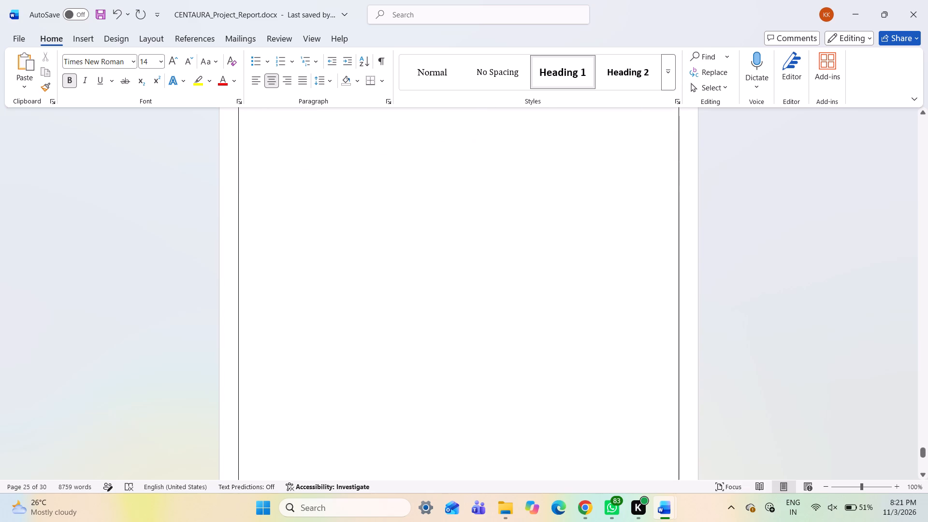
scroll(578, 318, down, 15)
scroll(578, 318, up, 6)
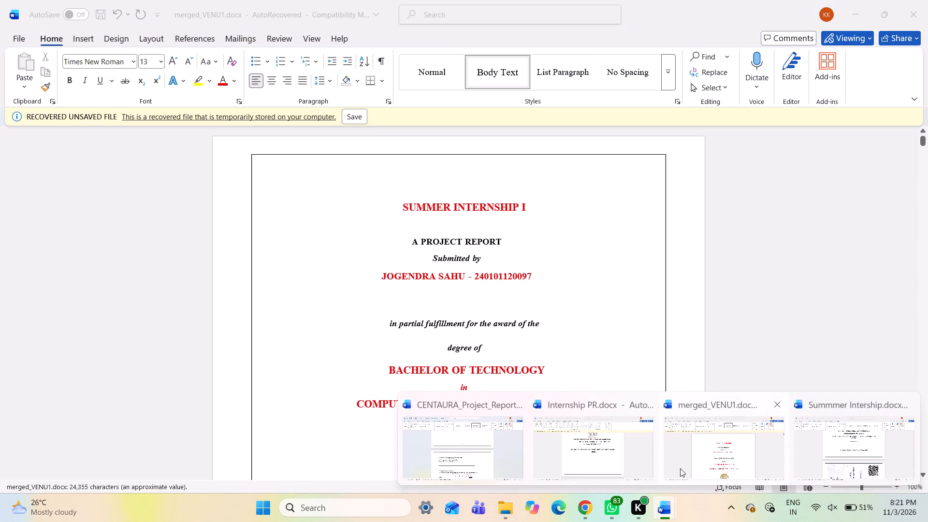
Switch to Internship PR.docx and examine its Course Outcome Attainment form, Internal rubrics table and references page for comparison.
click(615, 464)
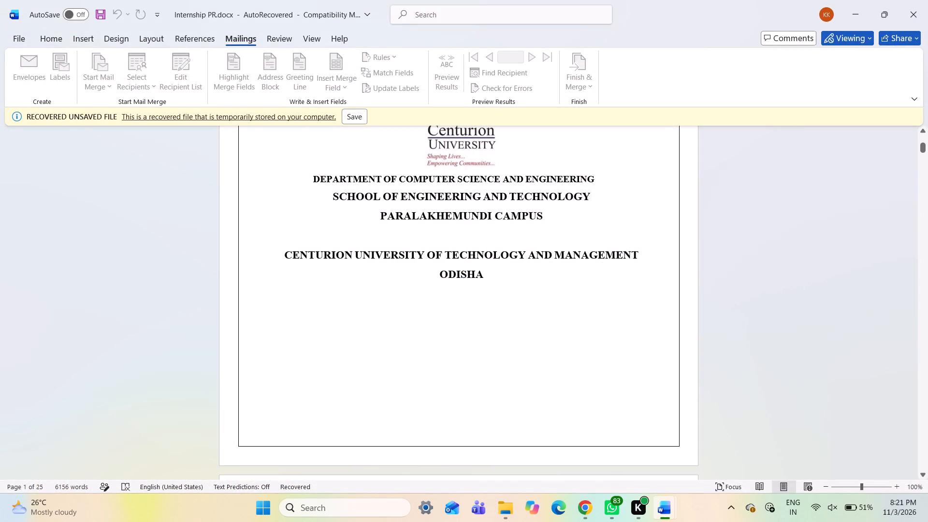
drag(923, 150, 927, 521)
scroll(166, 156, down, 5)
scroll(157, 98, down, 6)
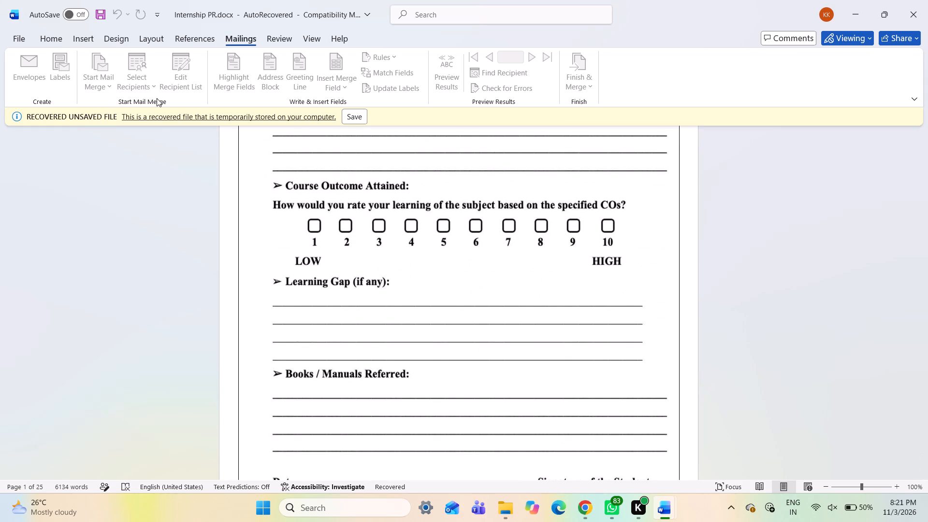
scroll(157, 98, down, 7)
scroll(344, 265, down, 14)
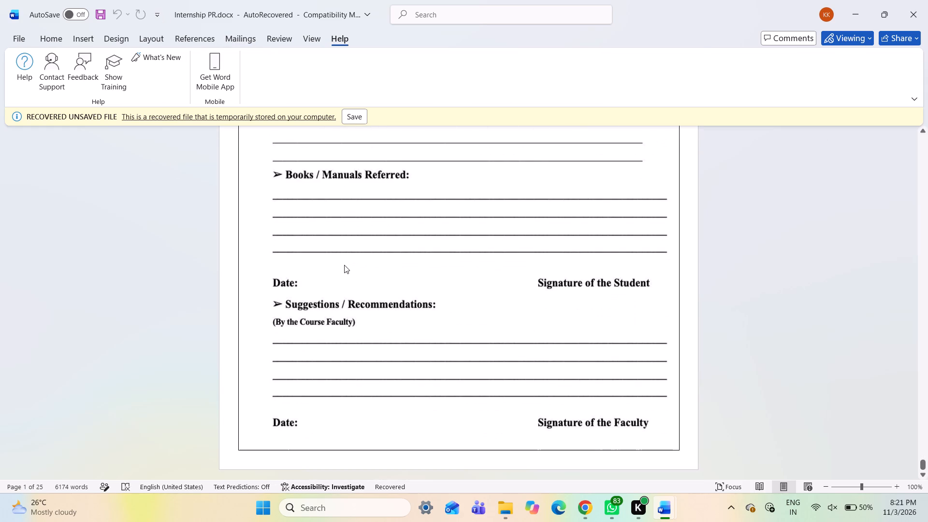
scroll(344, 265, up, 17)
scroll(345, 265, up, 9)
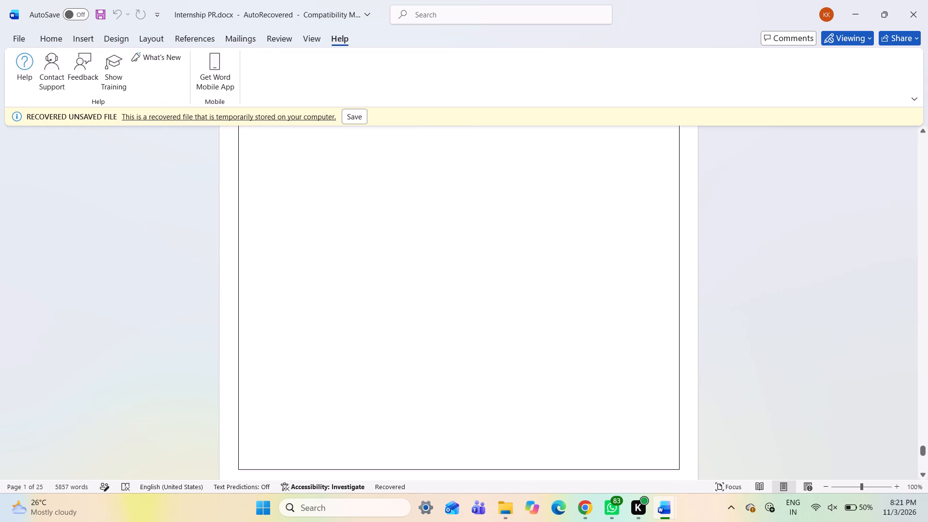
scroll(345, 265, up, 12)
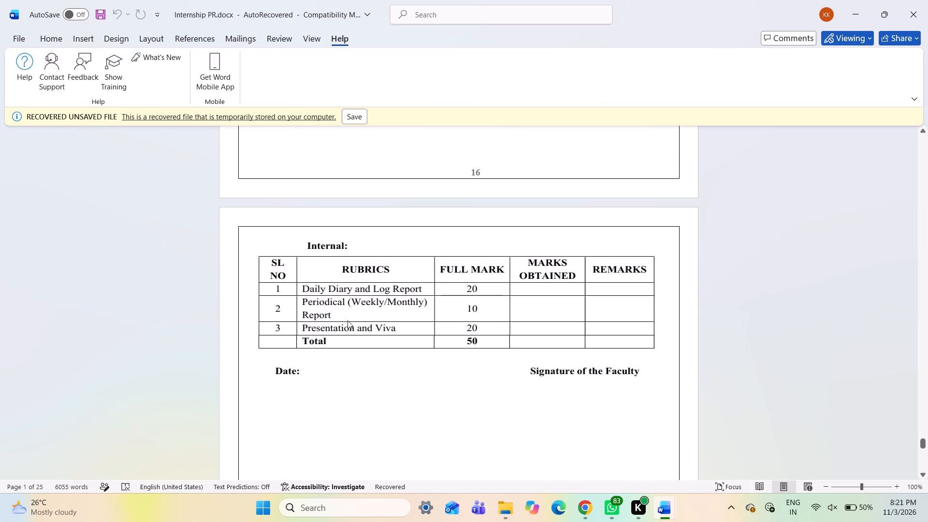
scroll(446, 331, up, 10)
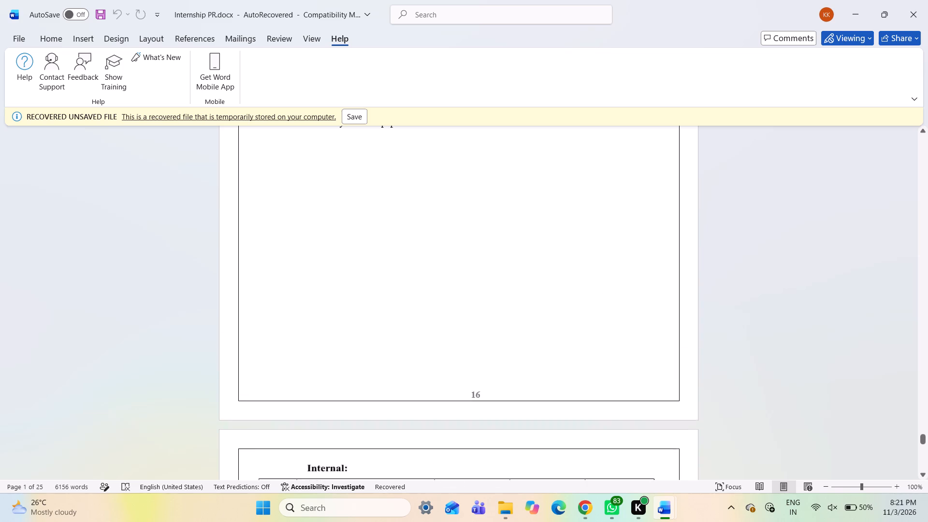
scroll(446, 331, up, 14)
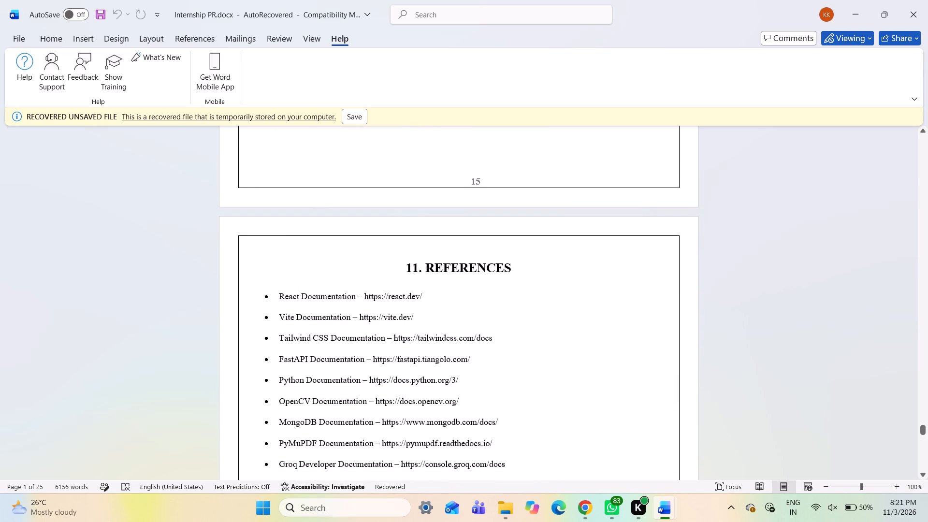
scroll(604, 322, down, 18)
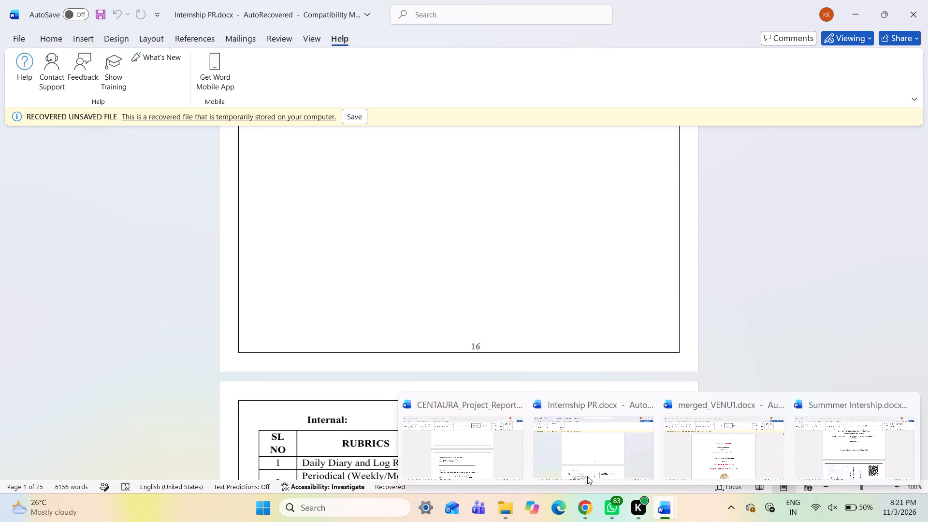
Switch back to CENTAURA_Project_Report.docx and check its Course Outcome Attainment form down to the faculty signature line.
click(464, 453)
scroll(874, 231, down, 3)
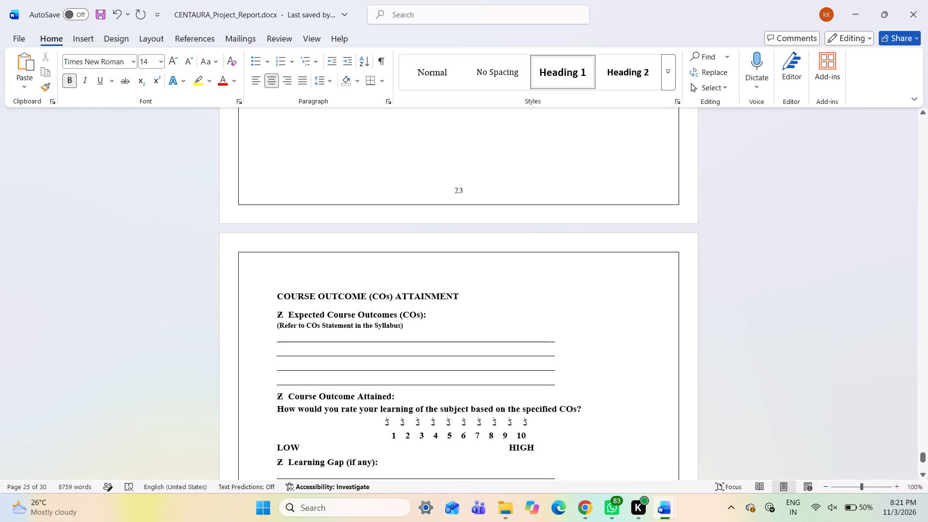
scroll(888, 320, down, 4)
scroll(891, 441, down, 18)
scroll(898, 449, down, 5)
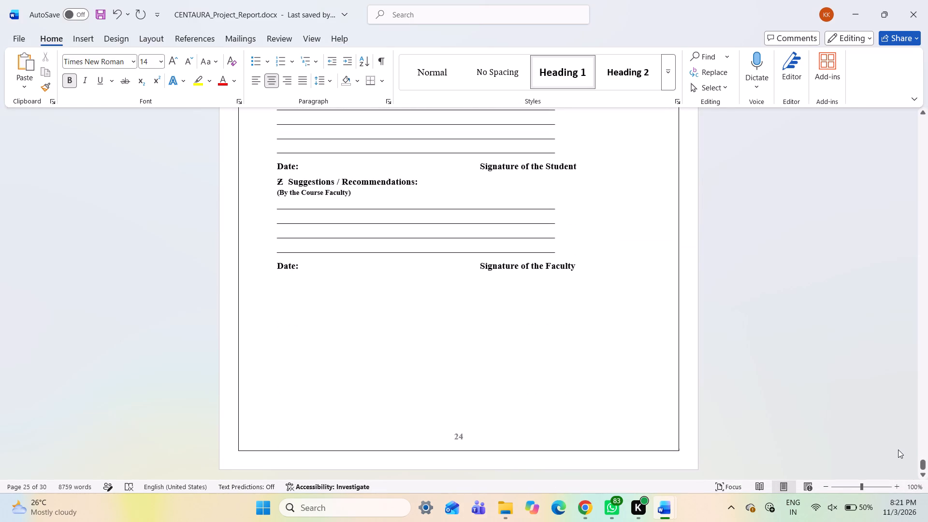
Recheck the references, the chapter 10 conclusion, Table 9.1 and sections 9.2 and 9.3, working backwards from the end of the report.
scroll(736, 354, up, 16)
scroll(729, 313, up, 20)
scroll(729, 313, up, 15)
scroll(669, 362, up, 7)
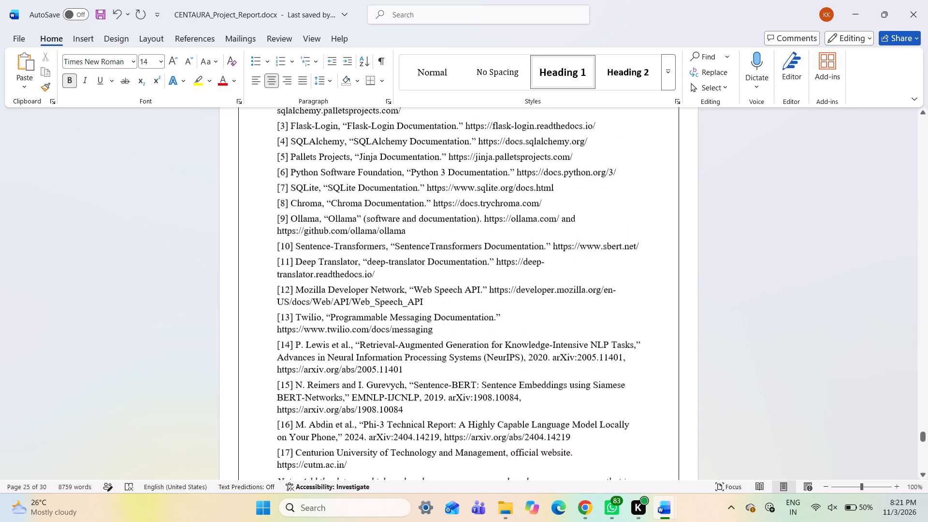
scroll(669, 362, up, 19)
scroll(669, 362, up, 6)
scroll(669, 362, down, 5)
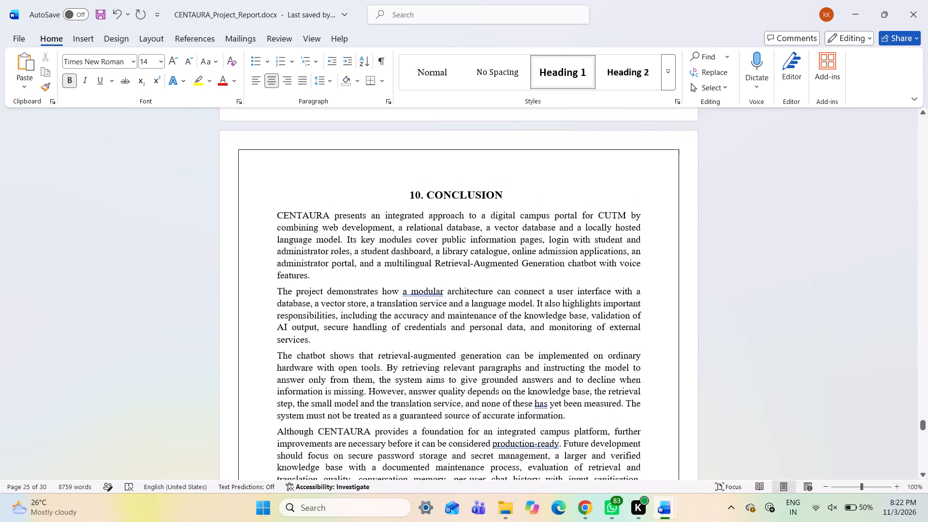
scroll(669, 362, down, 7)
scroll(669, 362, up, 9)
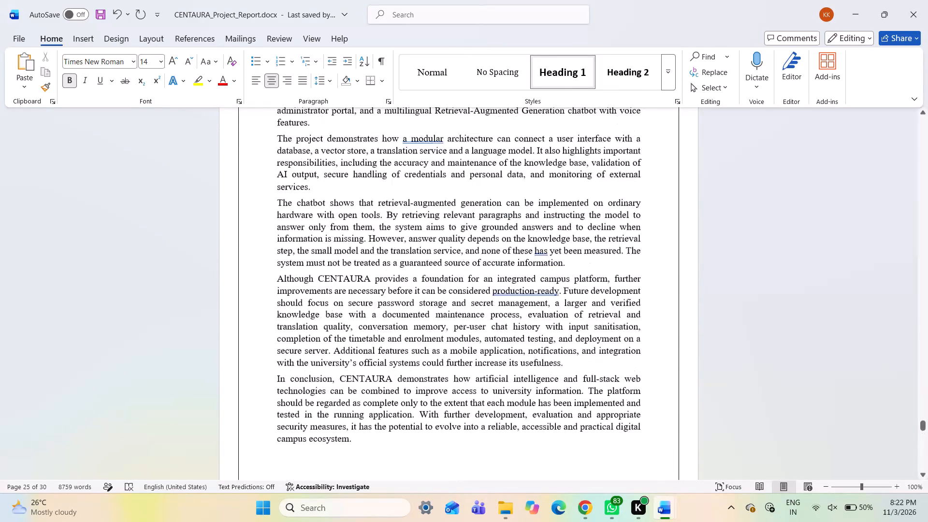
scroll(669, 362, up, 18)
scroll(669, 362, up, 8)
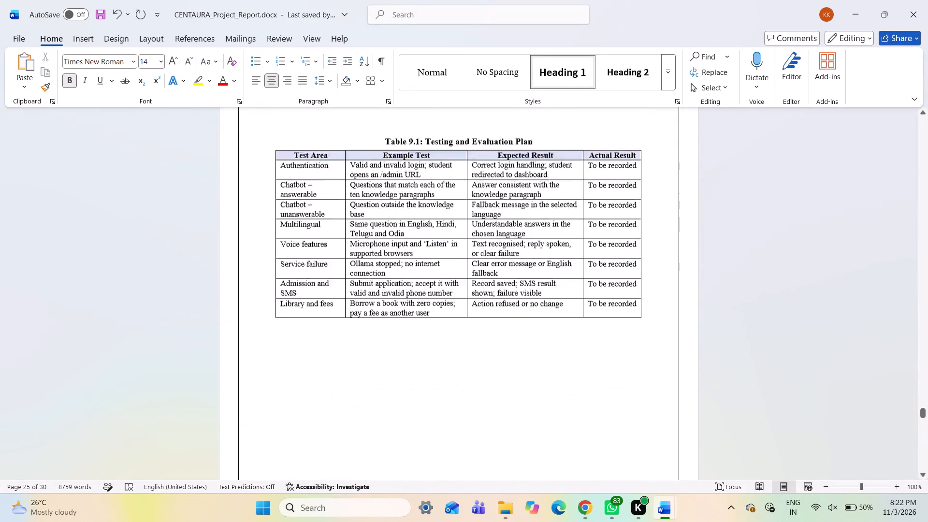
scroll(669, 362, up, 14)
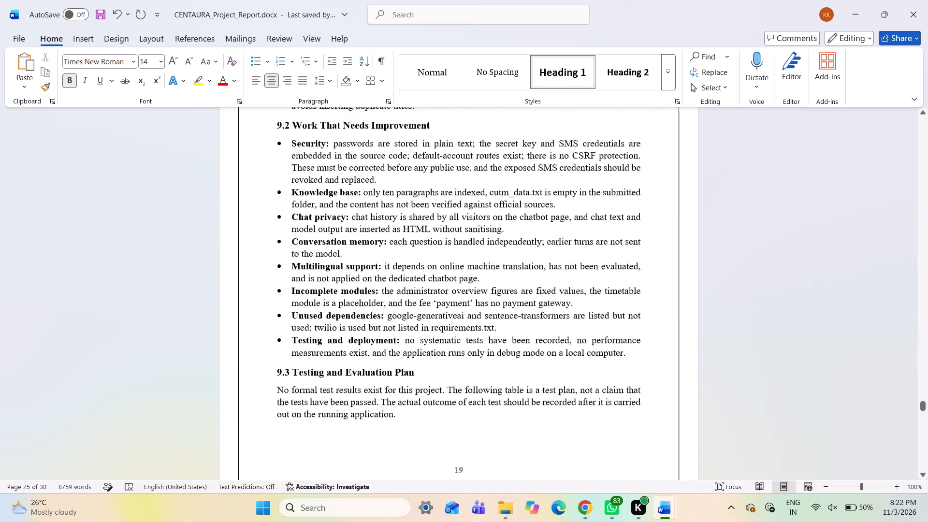
Recheck the chapter 9 heading, section 9.1 and Table 9.1, and the chapter 8 learning outcomes from section 8.3 back to its heading.
scroll(660, 377, up, 6)
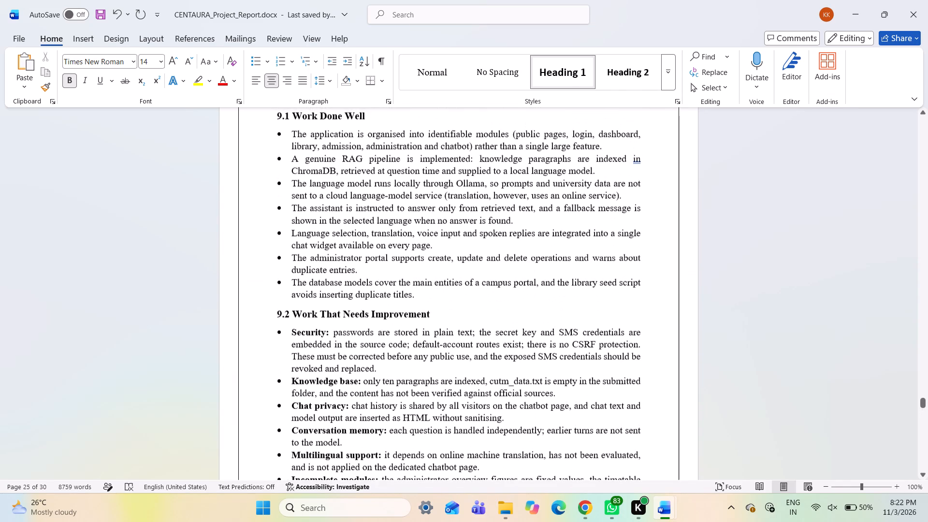
scroll(660, 377, up, 4)
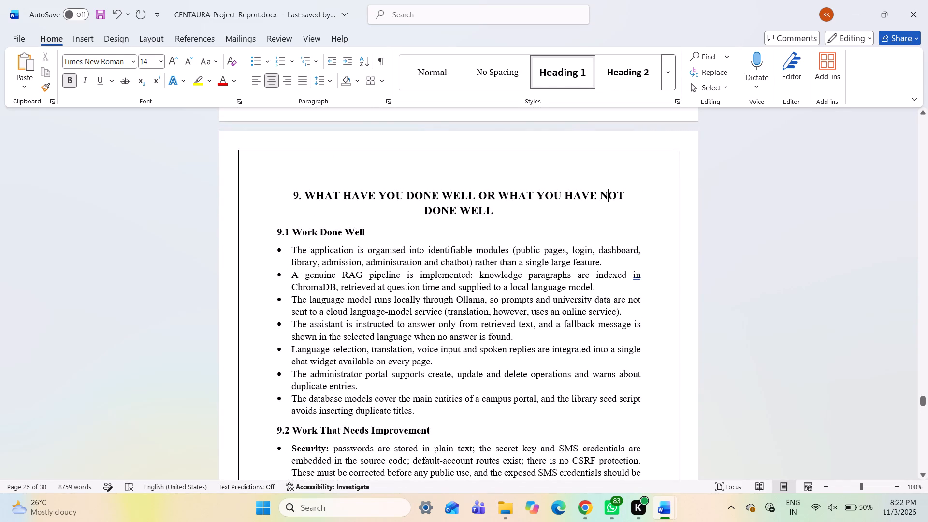
scroll(456, 357, down, 13)
scroll(456, 357, down, 9)
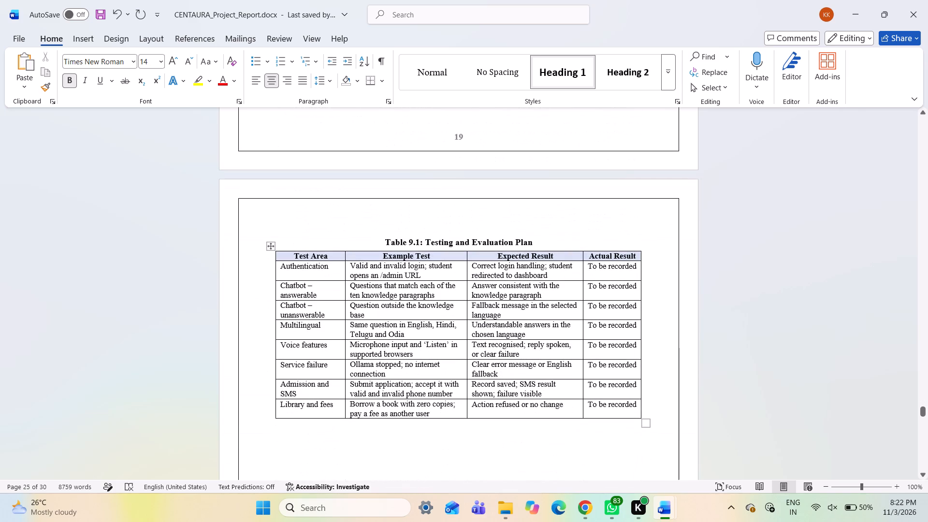
scroll(456, 357, down, 1)
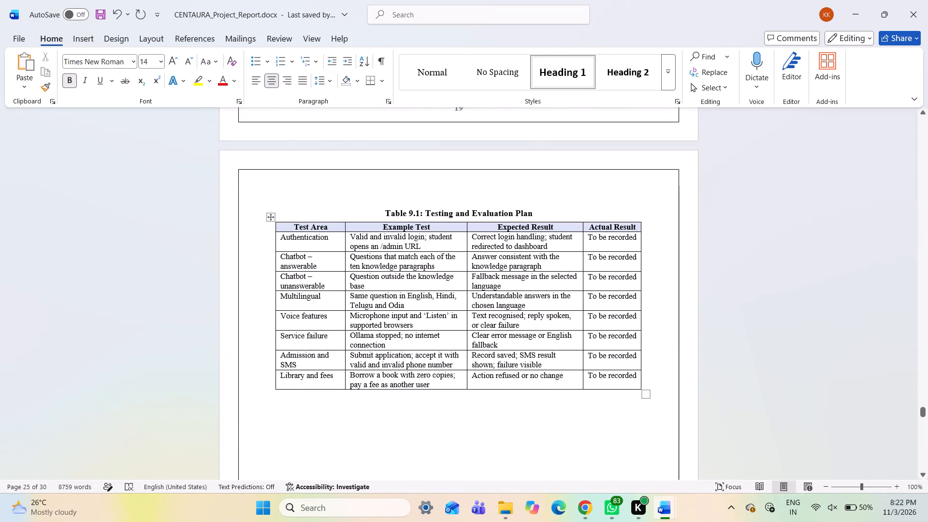
scroll(456, 357, up, 19)
scroll(456, 357, up, 19)
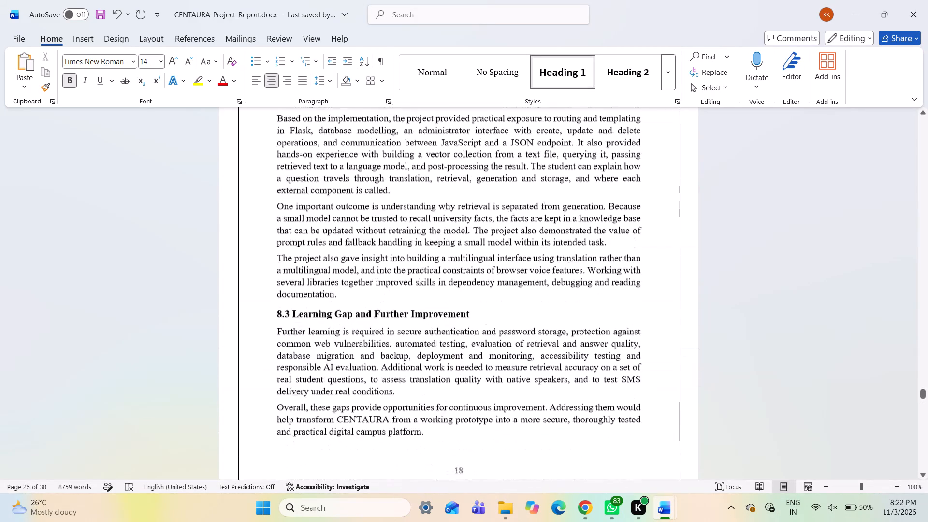
scroll(456, 357, up, 7)
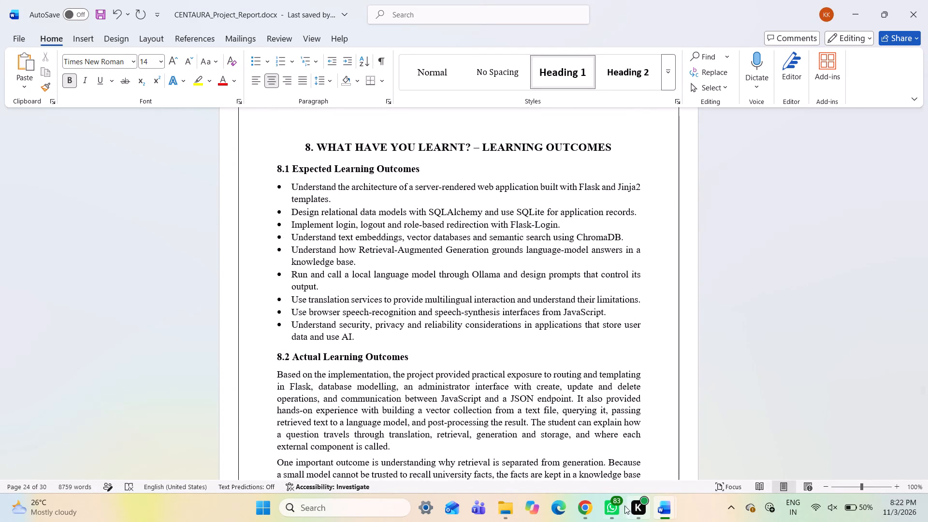
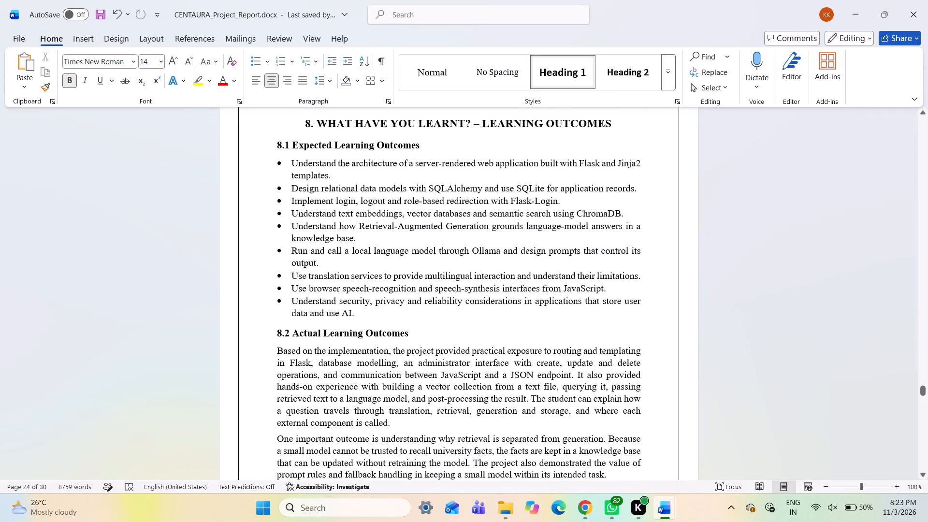
scroll(553, 282, up, 13)
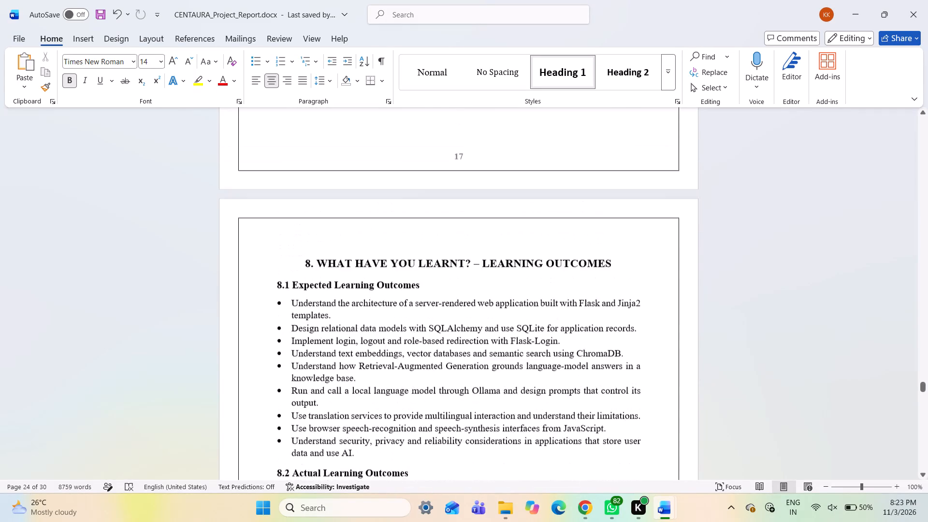
scroll(553, 282, up, 15)
scroll(553, 282, up, 19)
scroll(553, 282, up, 3)
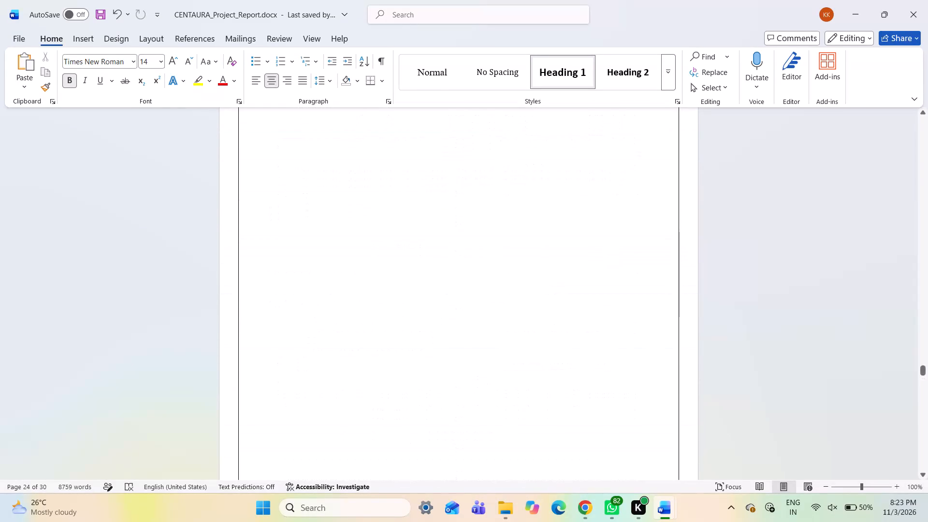
scroll(553, 282, up, 15)
scroll(553, 282, up, 15)
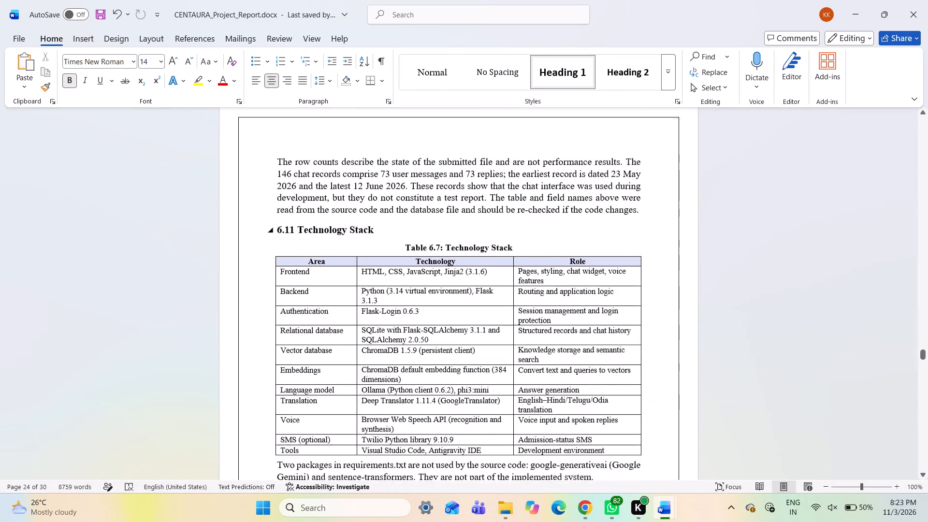
scroll(553, 282, up, 20)
scroll(553, 282, up, 8)
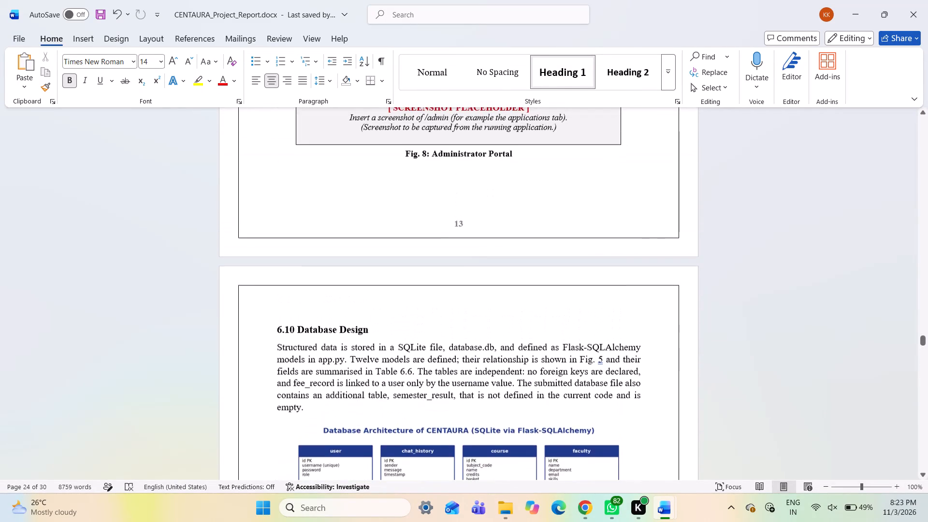